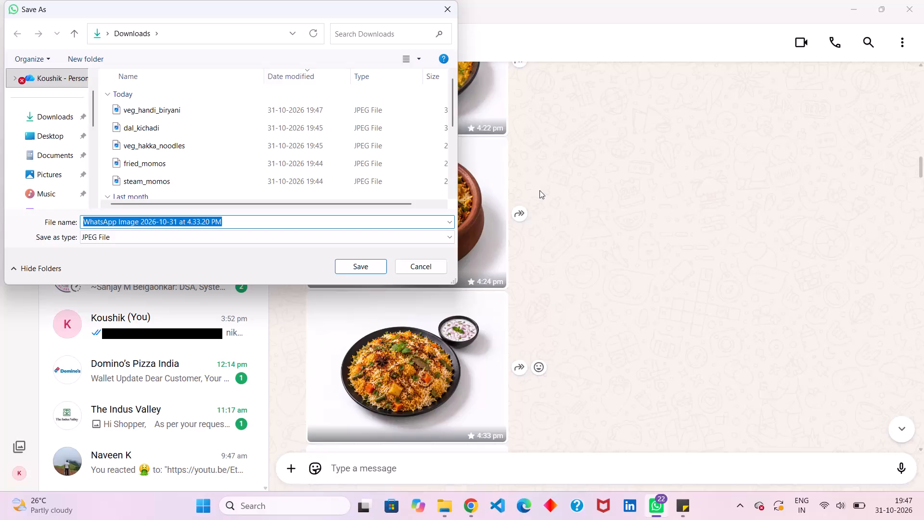
Name the biryani image being saved to the Downloads folder veg_hyderabadi_biryani.
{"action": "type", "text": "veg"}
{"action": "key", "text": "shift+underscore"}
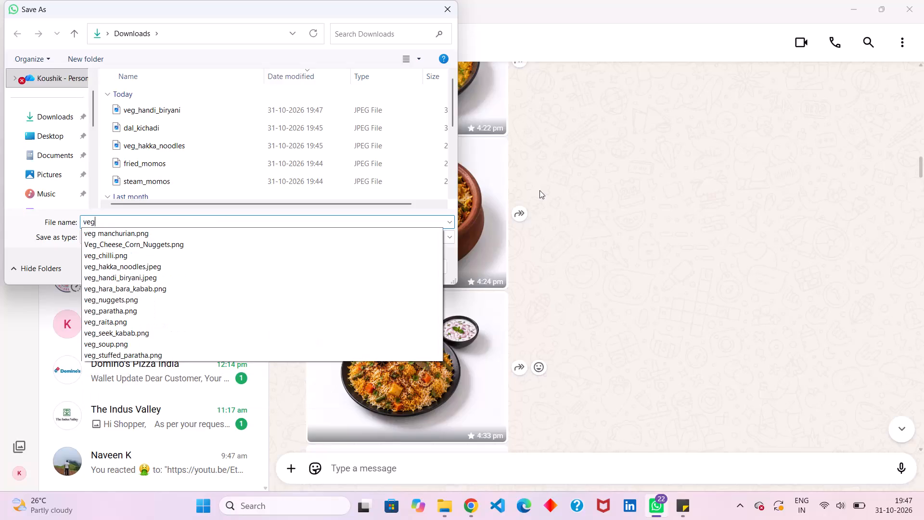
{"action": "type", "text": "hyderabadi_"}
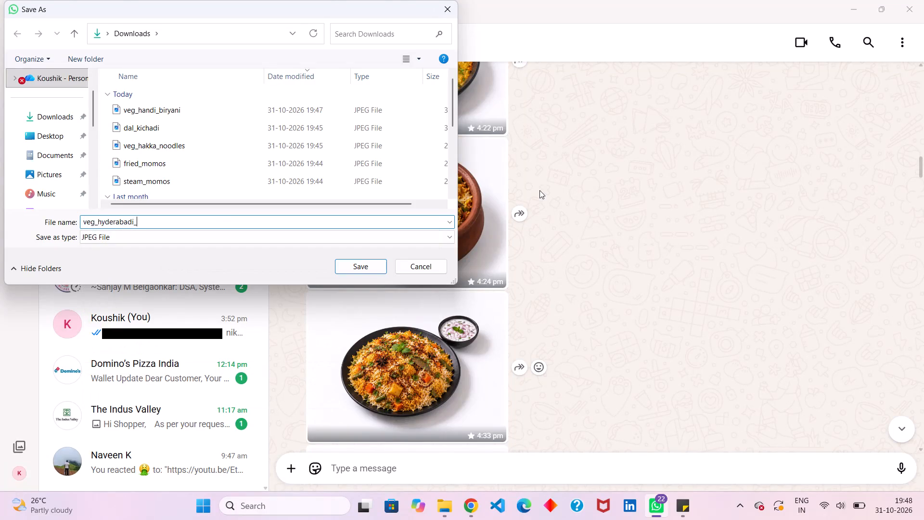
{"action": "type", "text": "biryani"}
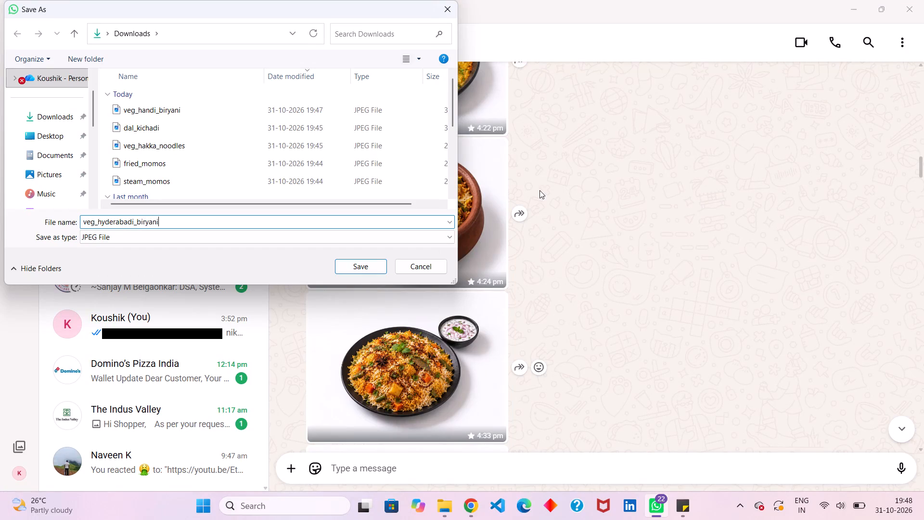
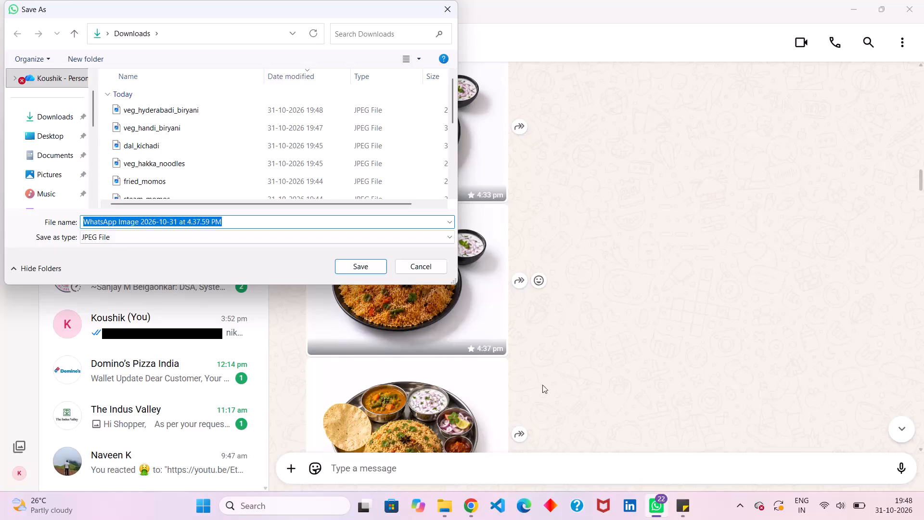
Name the 4:37 pm rice dish image being saved to the Downloads folder kuskka.
{"action": "key", "text": "BackSpace"}
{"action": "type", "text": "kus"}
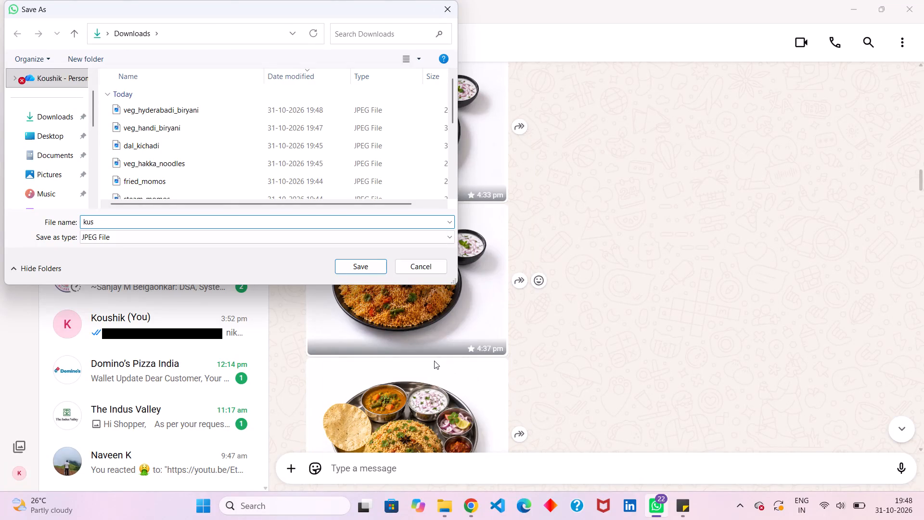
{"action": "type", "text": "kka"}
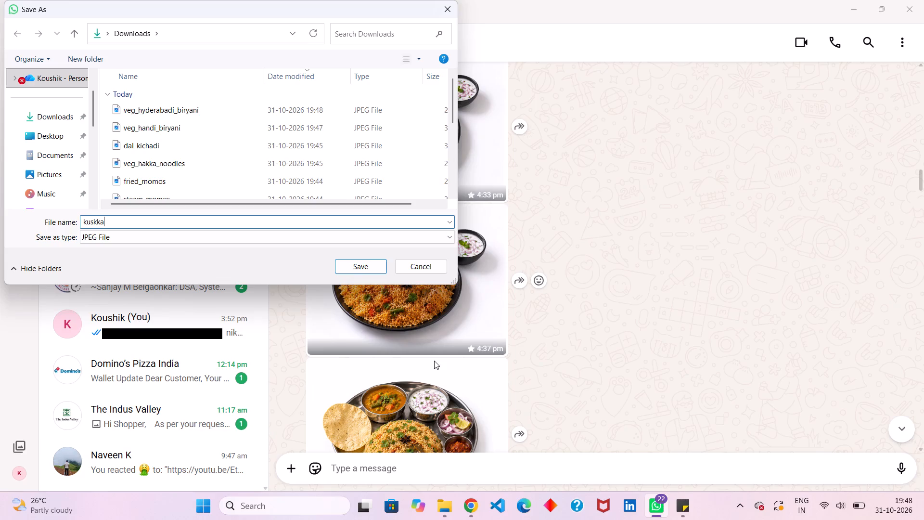
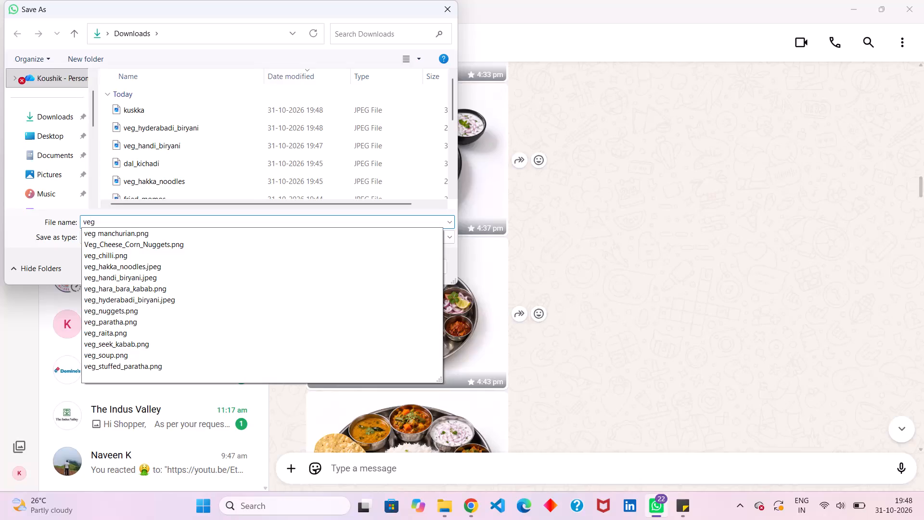
Name the 4:43 pm rice thali image being saved to the Downloads folder veg_kuskka_thali.
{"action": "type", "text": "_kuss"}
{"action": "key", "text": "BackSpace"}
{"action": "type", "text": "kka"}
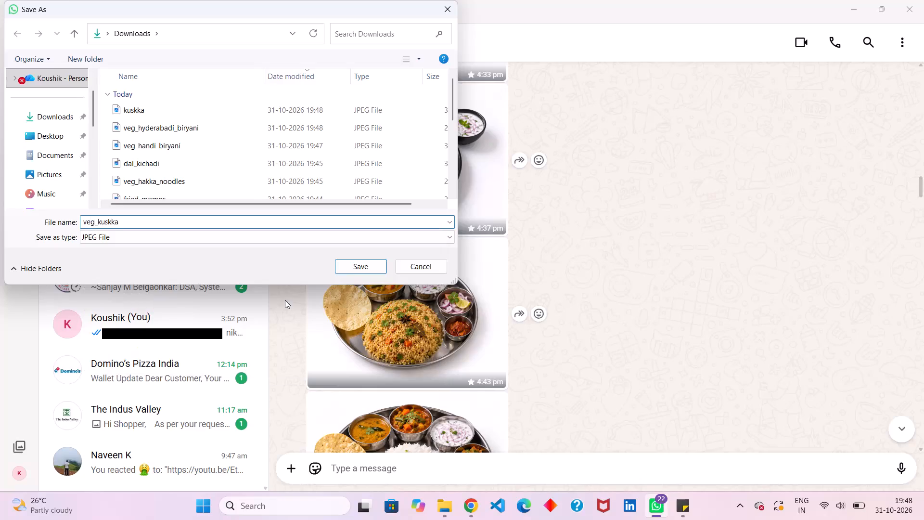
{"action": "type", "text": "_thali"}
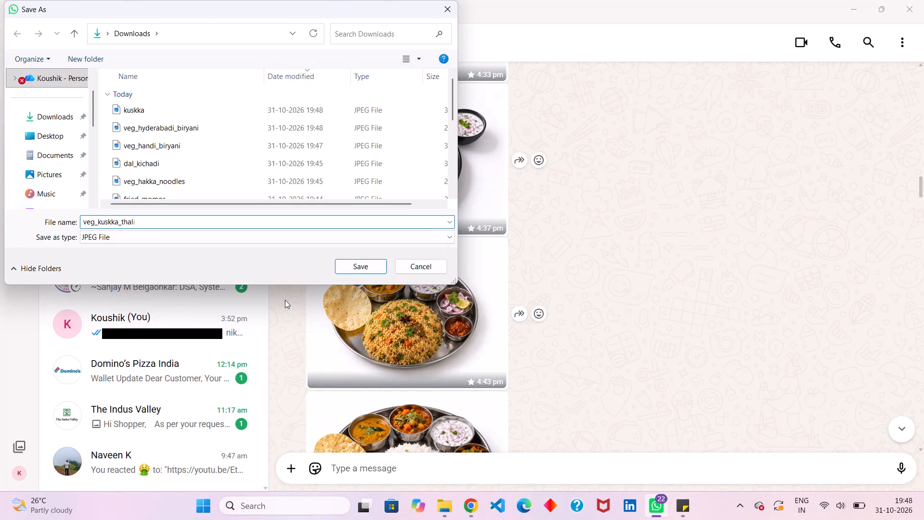
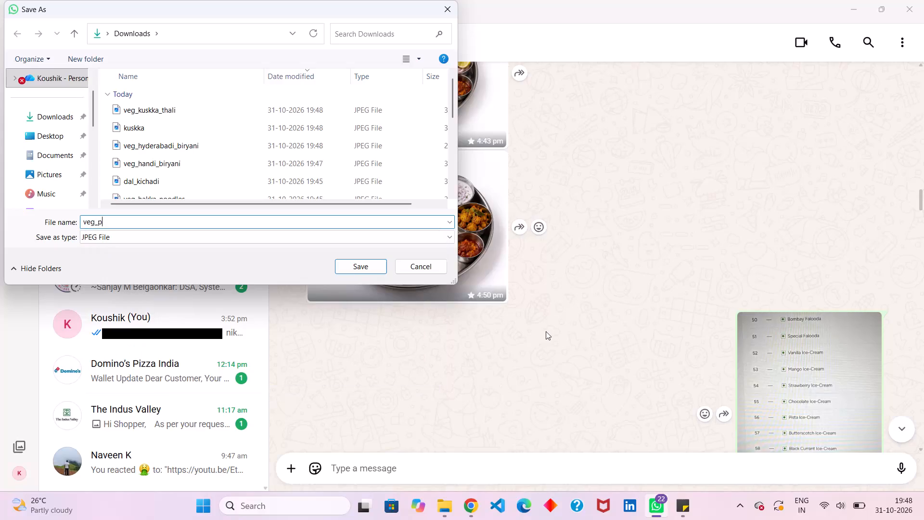
Name the 4:50 pm thali image being saved to the Downloads folder veg_plain_rice_thali.
{"action": "key", "text": "BackSpace"}
{"action": "key", "text": "BackSpace"}
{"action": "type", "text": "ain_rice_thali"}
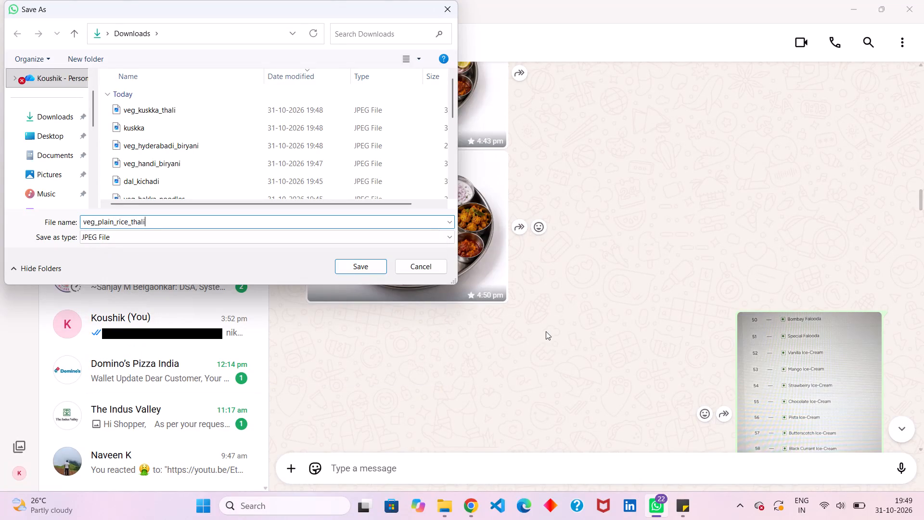
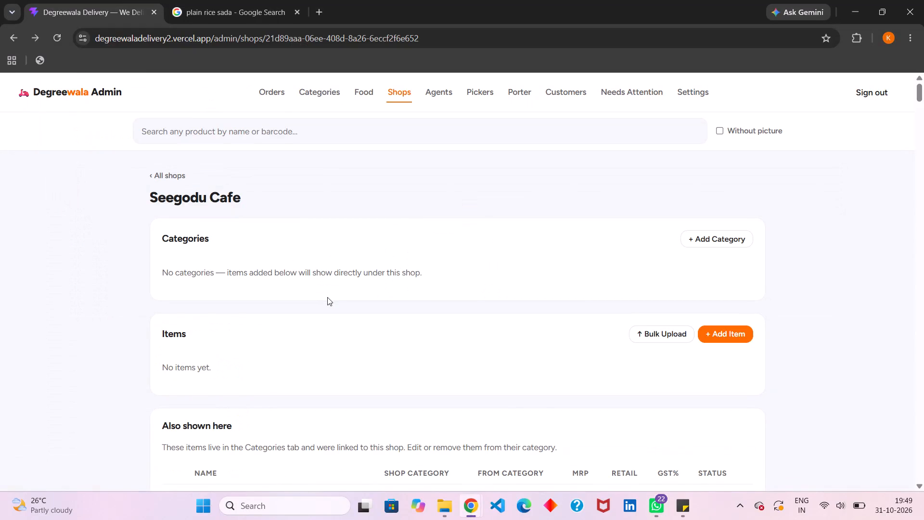
Open the Chinese food category from the list of items linked to the Seegodu Cafe shop.
{"action": "scroll", "coordinate": [371, 254], "scroll_direction": "down", "scroll_amount": 7}
{"action": "scroll", "coordinate": [370, 262], "scroll_direction": "up", "scroll_amount": 1}
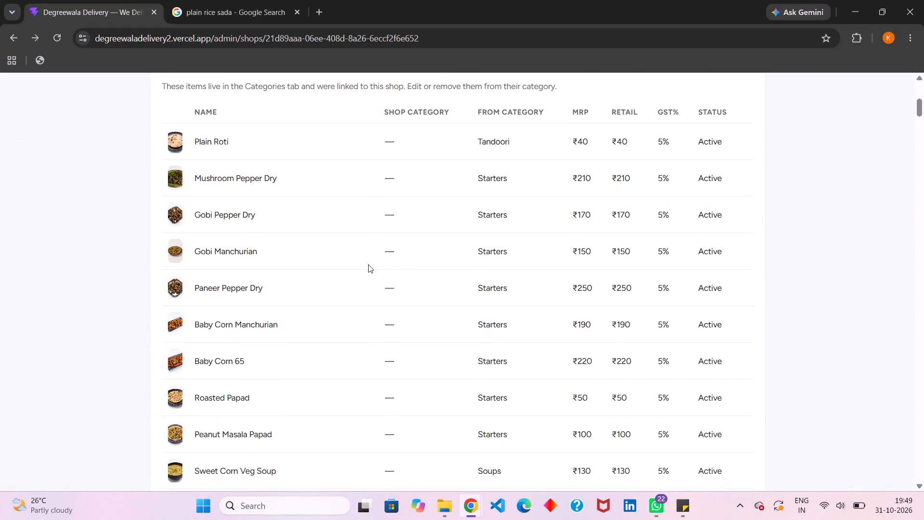
{"action": "scroll", "coordinate": [368, 264], "scroll_direction": "down", "scroll_amount": 15}
{"action": "scroll", "coordinate": [368, 264], "scroll_direction": "up", "scroll_amount": 4}
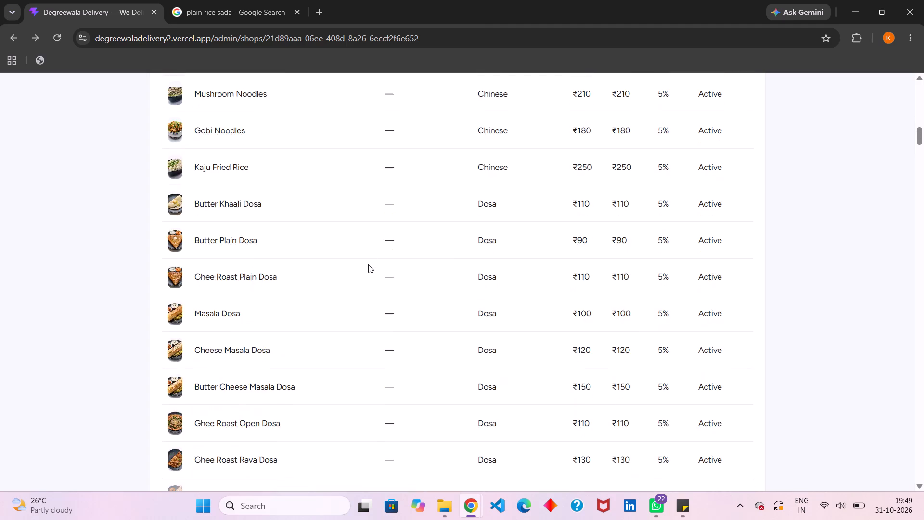
{"action": "scroll", "coordinate": [368, 264], "scroll_direction": "up", "scroll_amount": 6}
{"action": "scroll", "coordinate": [368, 264], "scroll_direction": "down", "scroll_amount": 2}
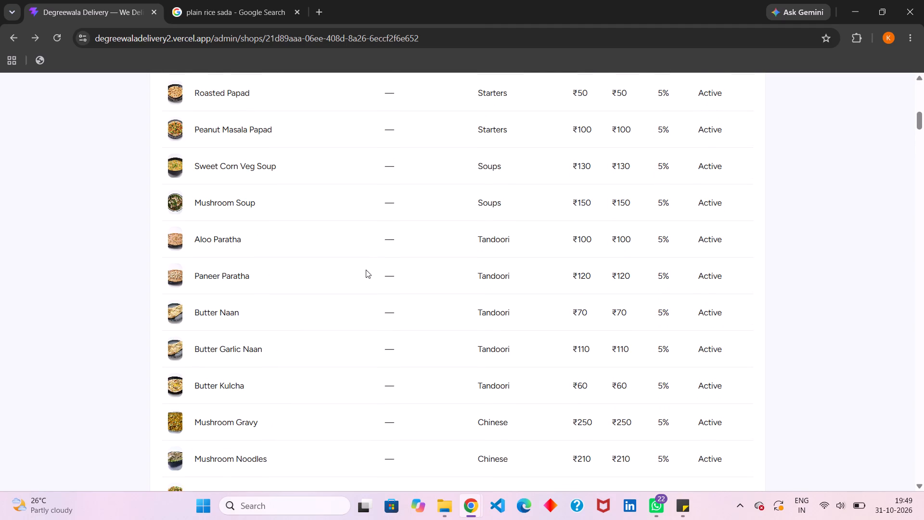
{"action": "scroll", "coordinate": [366, 270], "scroll_direction": "down", "scroll_amount": 1}
{"action": "left_click", "coordinate": [492, 282]}
Edit the Veg Momos (Steam) item and search the Downloads folder for veg_momos as its item image.
{"action": "scroll", "coordinate": [327, 303], "scroll_direction": "down", "scroll_amount": 2}
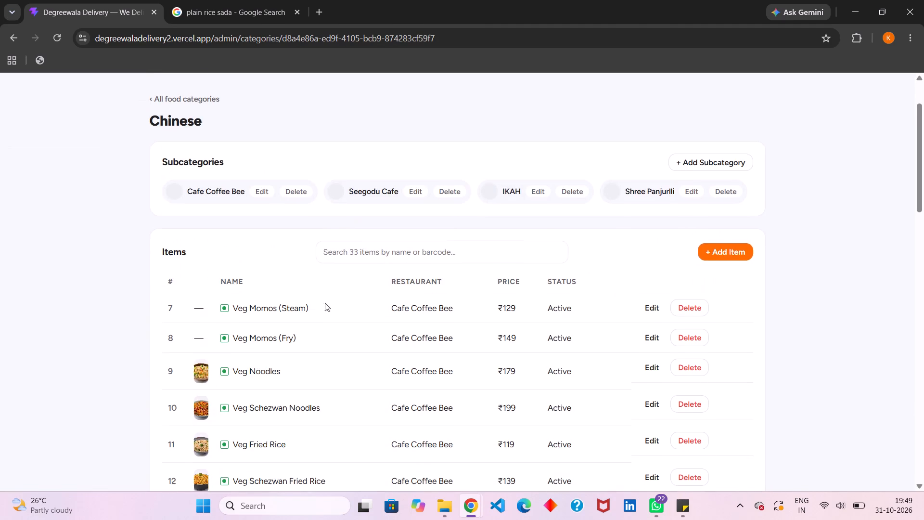
{"action": "left_click", "coordinate": [643, 263]}
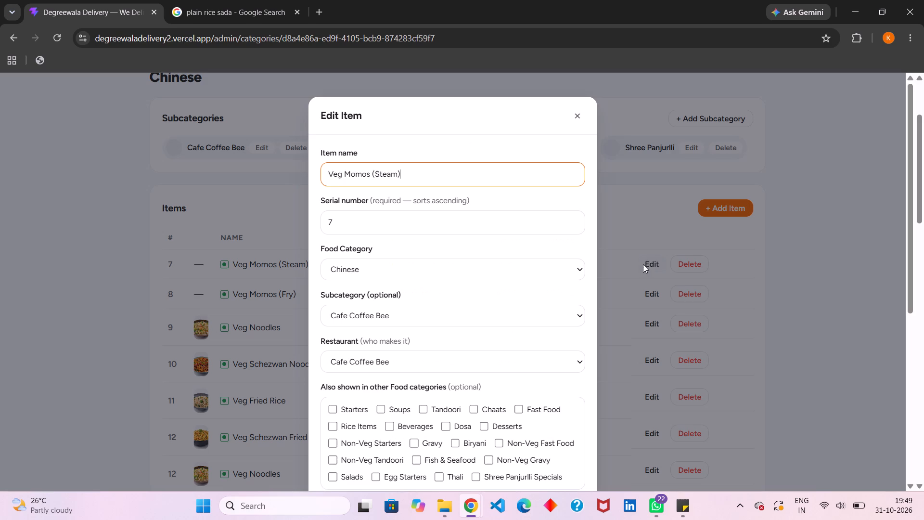
{"action": "scroll", "coordinate": [435, 285], "scroll_direction": "down", "scroll_amount": 7}
{"action": "left_click", "coordinate": [353, 390]}
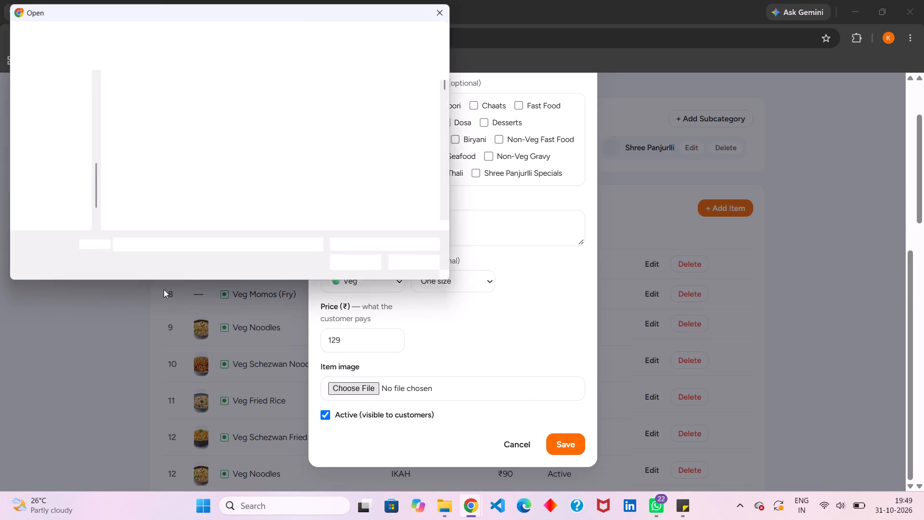
{"action": "left_click", "coordinate": [367, 32]}
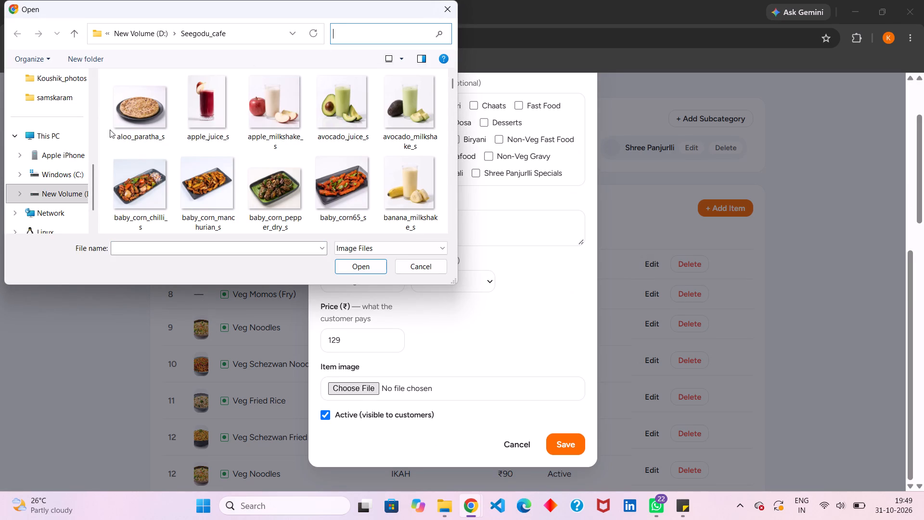
{"action": "scroll", "coordinate": [86, 135], "scroll_direction": "up", "scroll_amount": 5}
{"action": "left_click", "coordinate": [56, 162]}
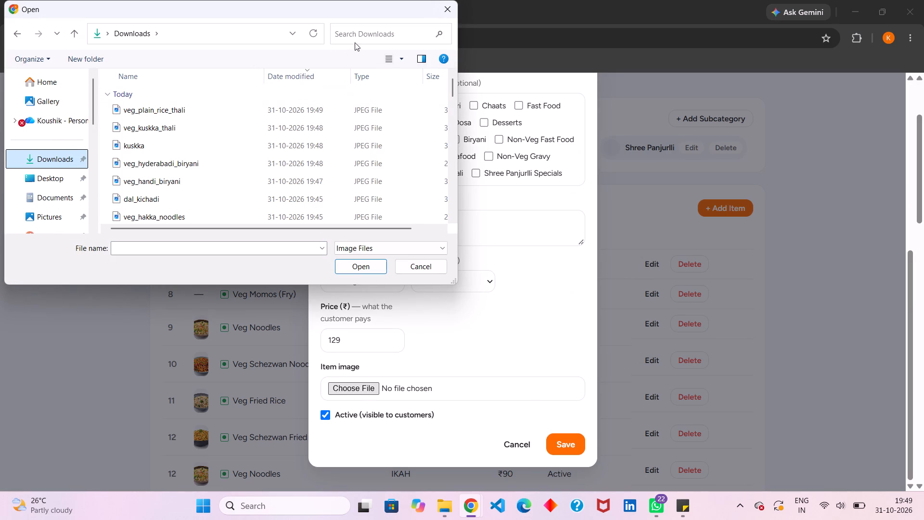
{"action": "left_click", "coordinate": [370, 34]}
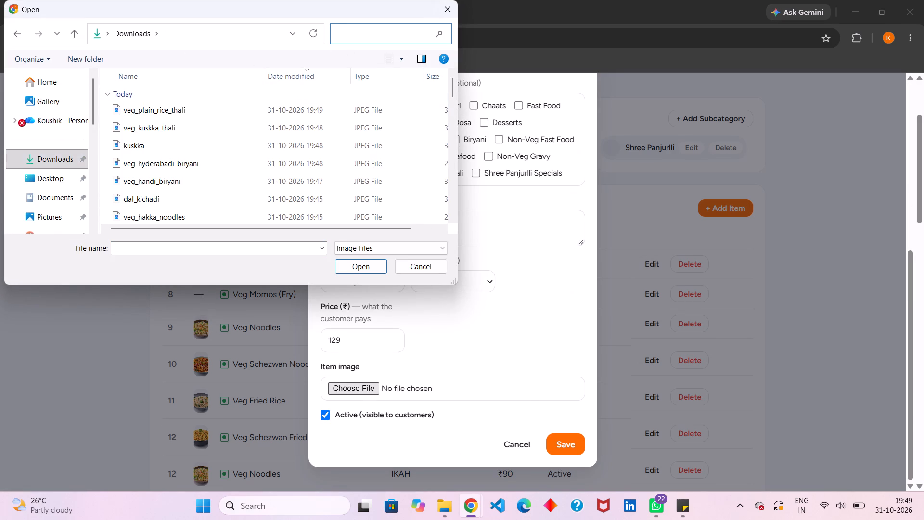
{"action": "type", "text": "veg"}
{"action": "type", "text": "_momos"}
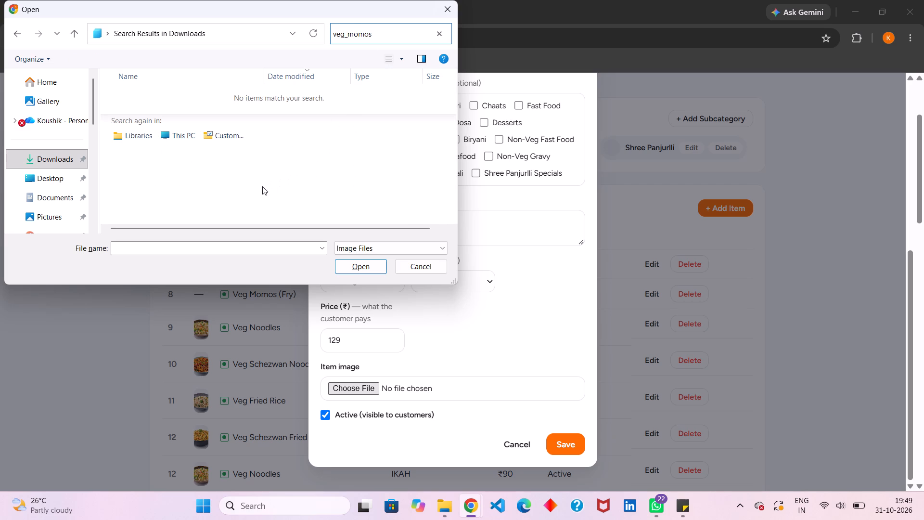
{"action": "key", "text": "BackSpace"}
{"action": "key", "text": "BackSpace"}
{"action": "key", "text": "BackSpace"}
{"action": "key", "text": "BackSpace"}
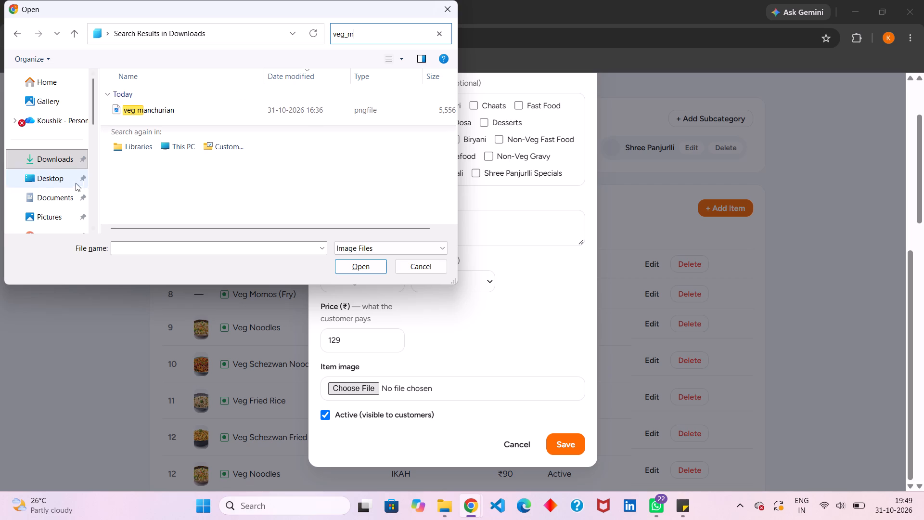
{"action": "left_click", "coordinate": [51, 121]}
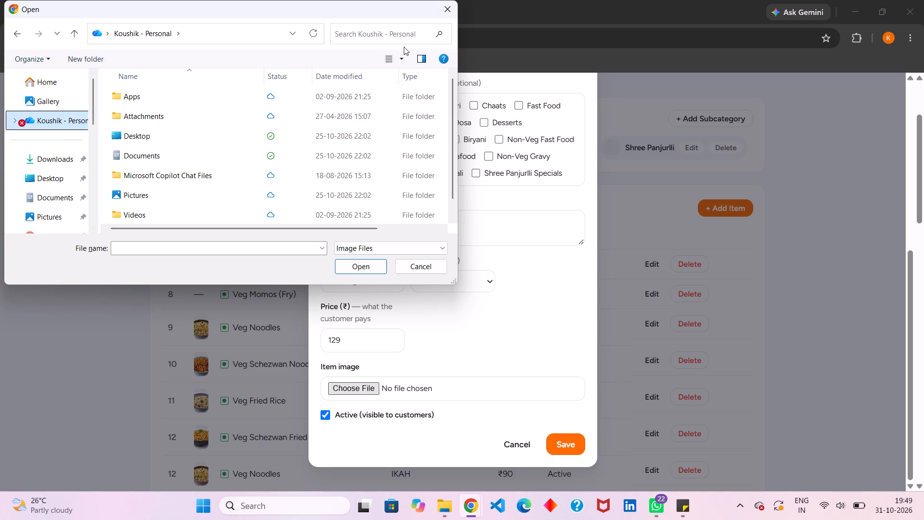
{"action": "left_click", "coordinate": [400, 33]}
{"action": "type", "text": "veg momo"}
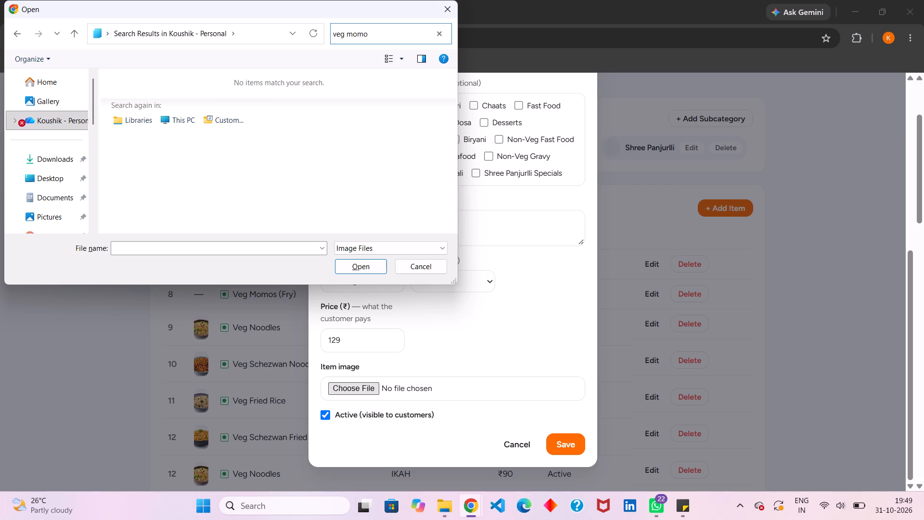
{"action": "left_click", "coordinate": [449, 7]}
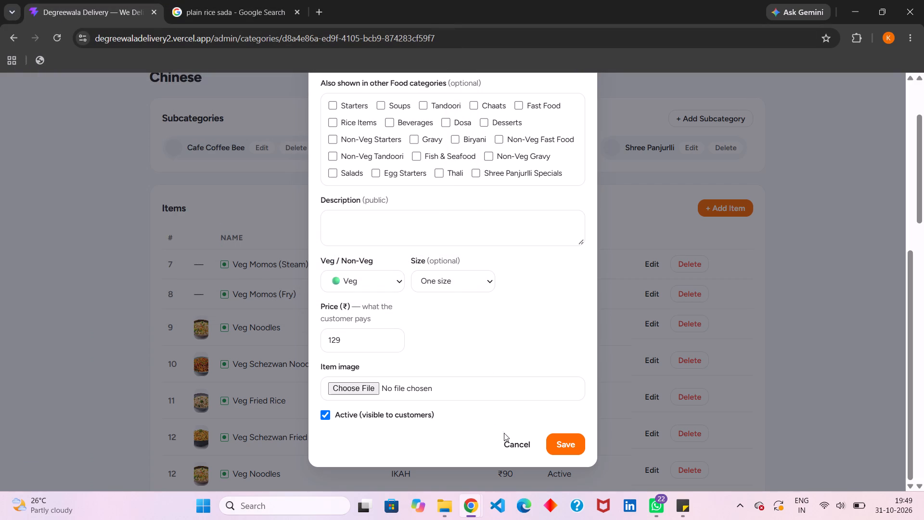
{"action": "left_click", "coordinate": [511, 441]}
Refresh the Downloads folder in File Explorer, check the names of the newest food images, and return to Chrome.
{"action": "key", "text": "alt+Tab"}
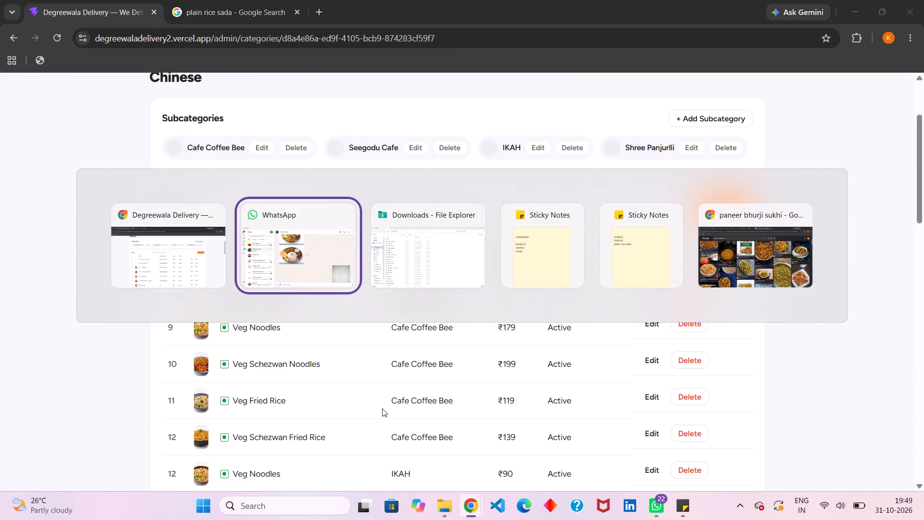
{"action": "left_click", "coordinate": [387, 253], "text": "alt"}
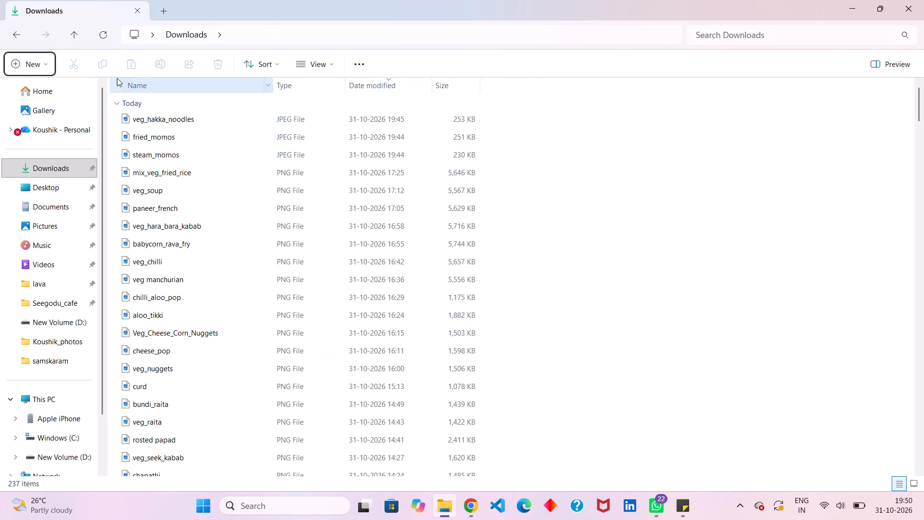
{"action": "left_click", "coordinate": [105, 37]}
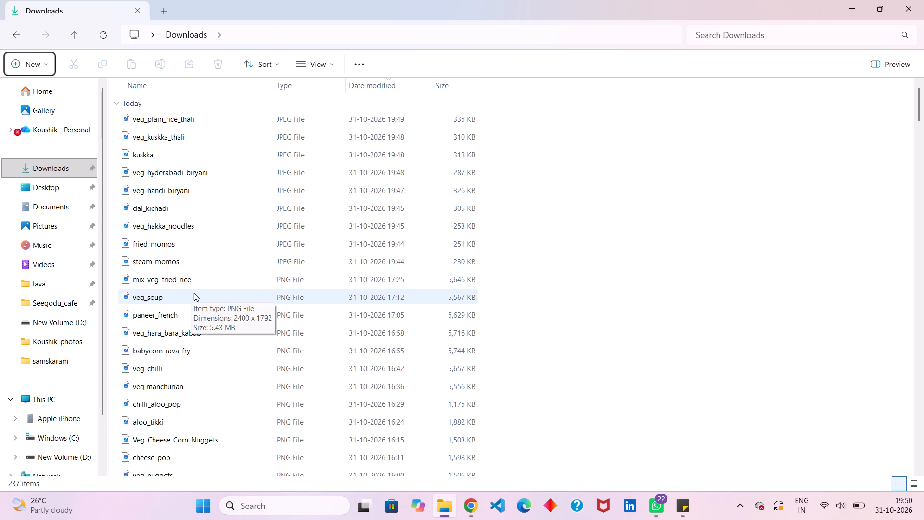
{"action": "key", "text": "alt+Tab"}
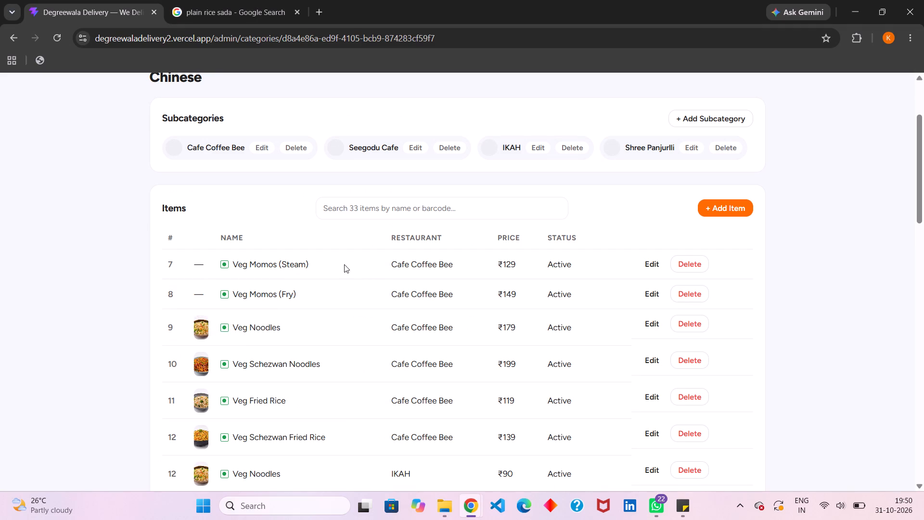
Add the steam_momos image from Downloads to the Veg Momos (Steam) item and save the item.
{"action": "left_click", "coordinate": [640, 266]}
{"action": "scroll", "coordinate": [442, 269], "scroll_direction": "down", "scroll_amount": 5}
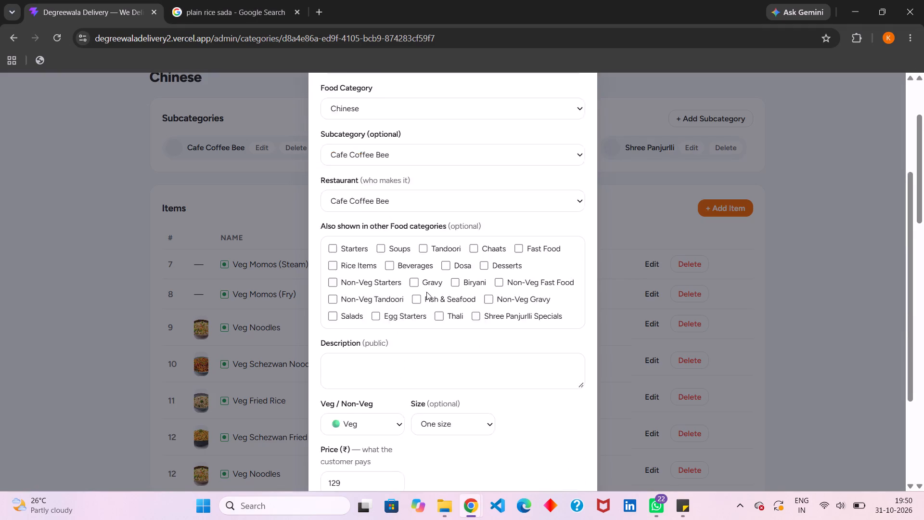
{"action": "left_click", "coordinate": [344, 401]}
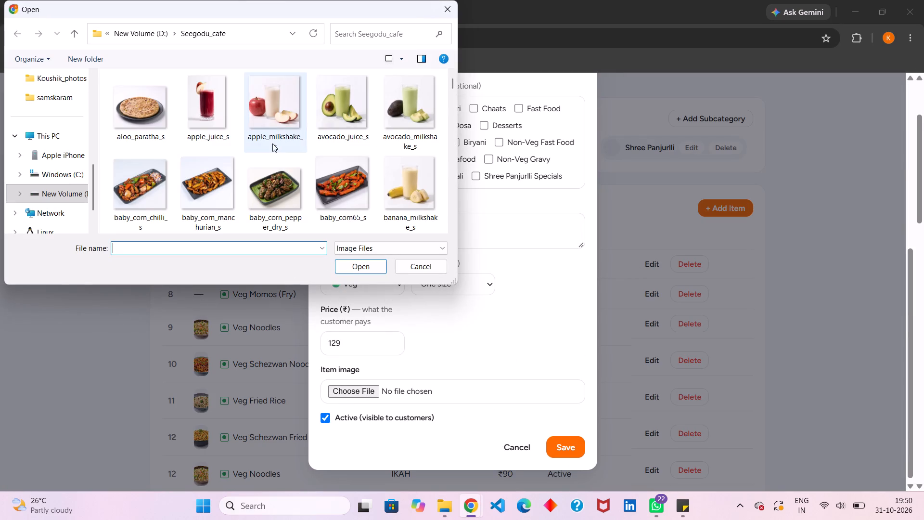
{"action": "left_click", "coordinate": [393, 37]}
{"action": "type", "text": "st"}
{"action": "key", "text": "e"}
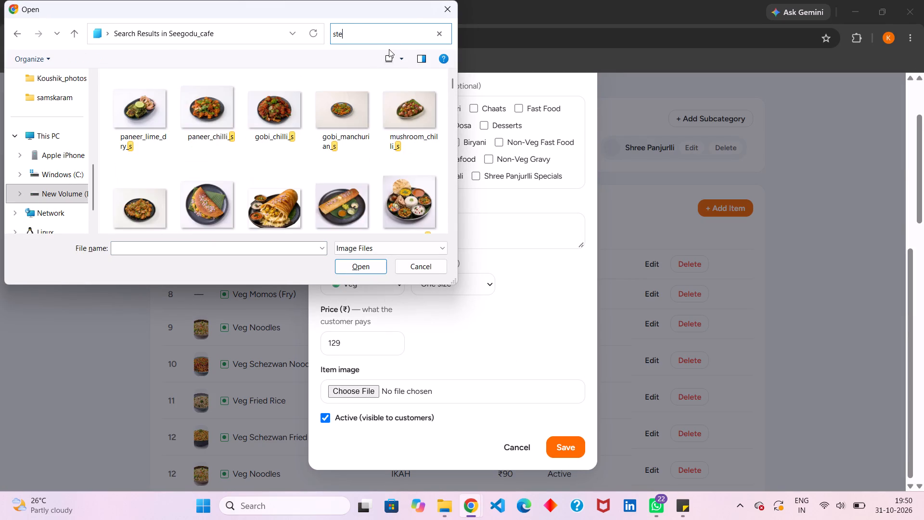
{"action": "type", "text": "am"}
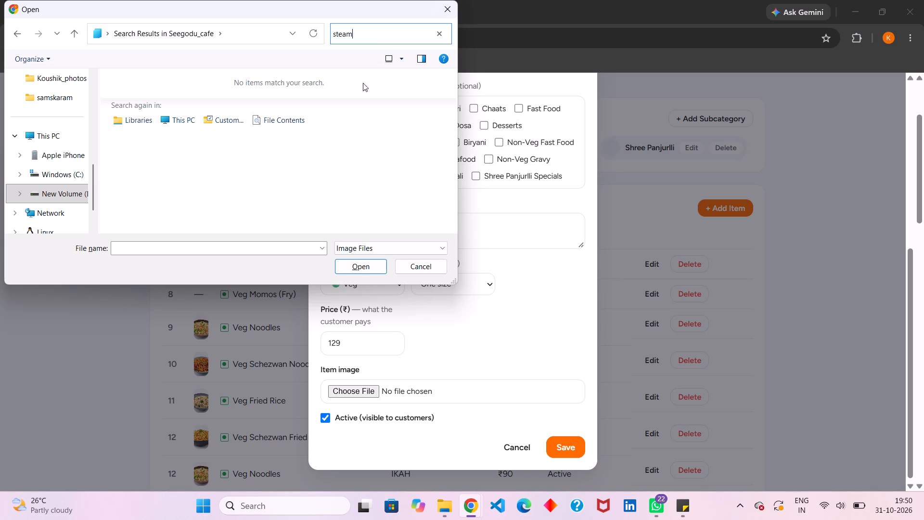
{"action": "scroll", "coordinate": [39, 173], "scroll_direction": "up", "scroll_amount": 4}
{"action": "left_click", "coordinate": [49, 152]}
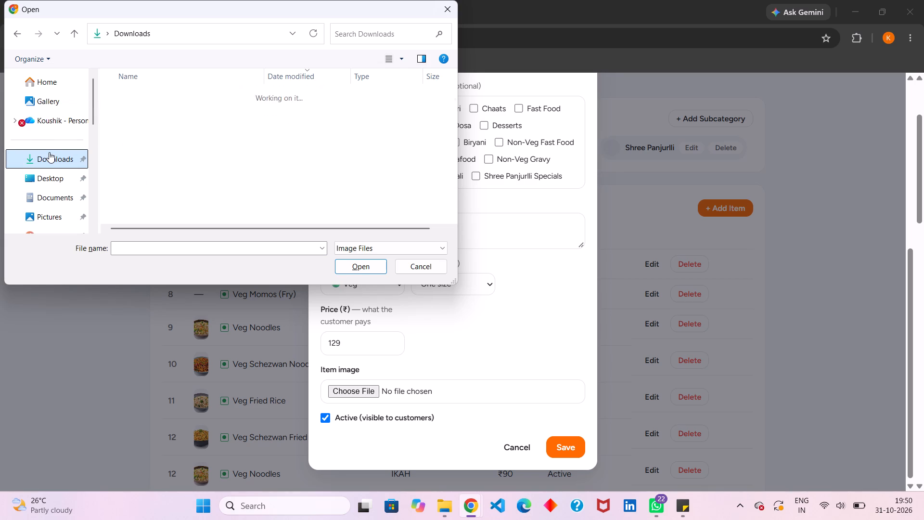
{"action": "left_click", "coordinate": [386, 28]}
{"action": "left_click", "coordinate": [386, 31]}
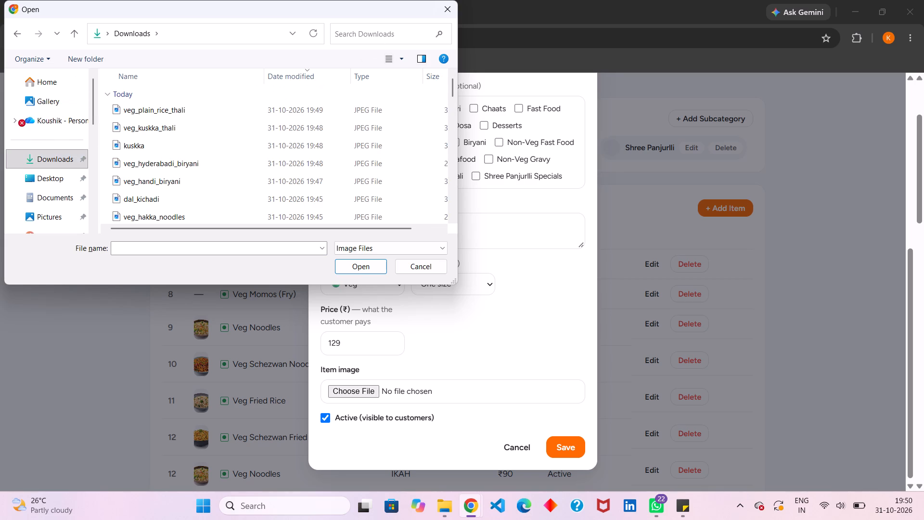
{"action": "type", "text": "steam m"}
{"action": "double_click", "coordinate": [243, 109]}
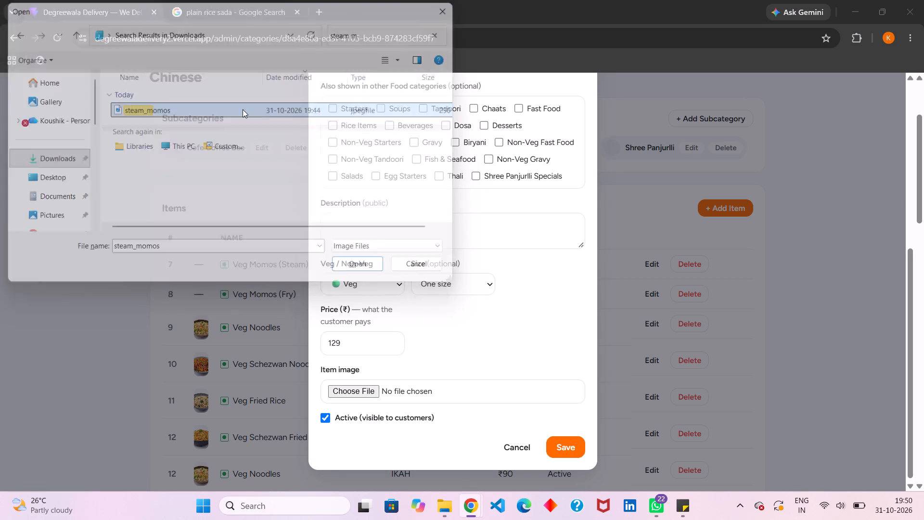
{"action": "scroll", "coordinate": [395, 234], "scroll_direction": "down", "scroll_amount": 6}
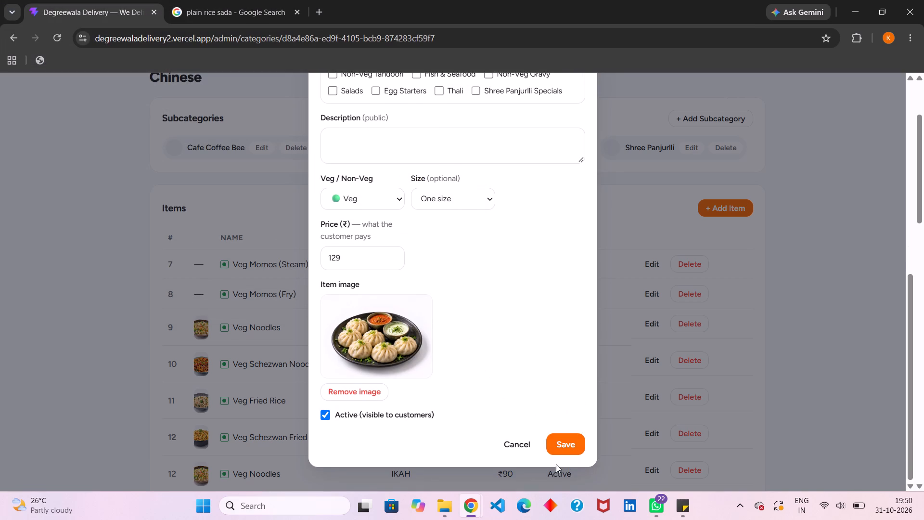
{"action": "left_click", "coordinate": [562, 445]}
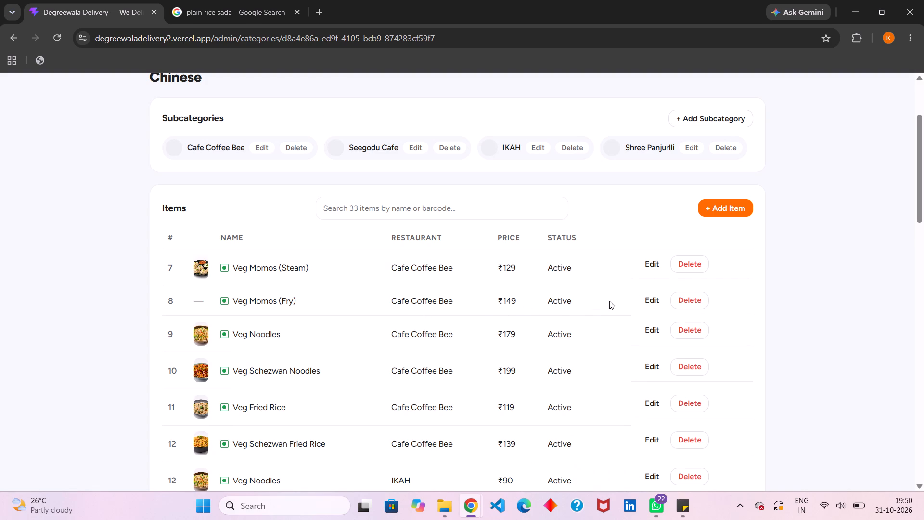
Add the fried_momos image from Downloads to the Veg Momos (Fry) item and save the item.
{"action": "left_click", "coordinate": [643, 299]}
{"action": "scroll", "coordinate": [462, 284], "scroll_direction": "down", "scroll_amount": 5}
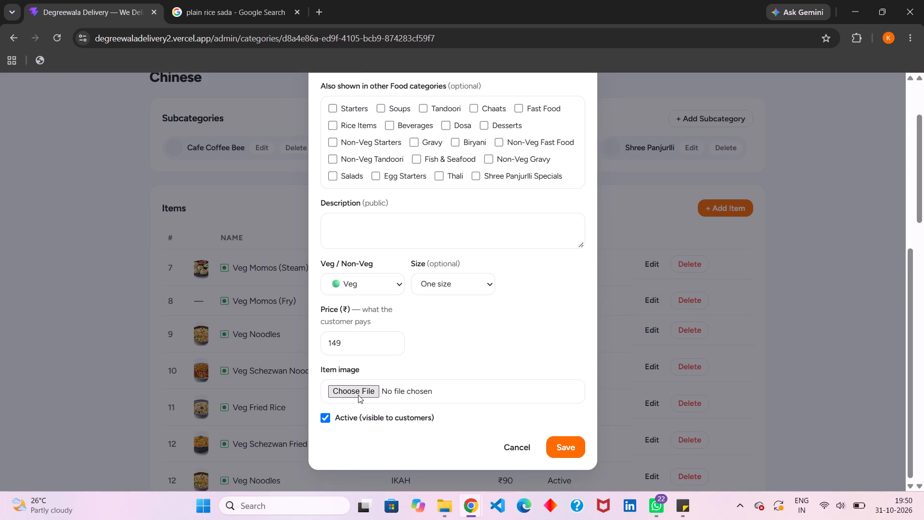
{"action": "left_click", "coordinate": [358, 395]}
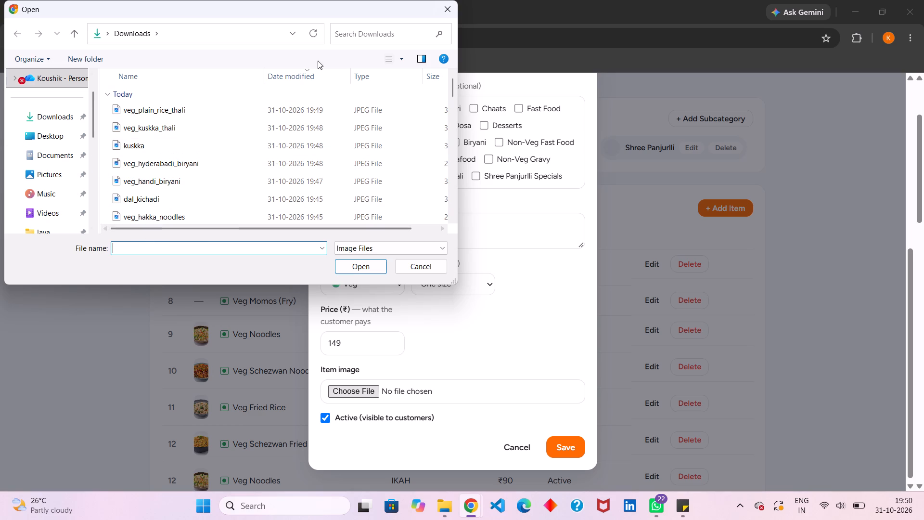
{"action": "left_click", "coordinate": [354, 35]}
{"action": "type", "text": "fried momo"}
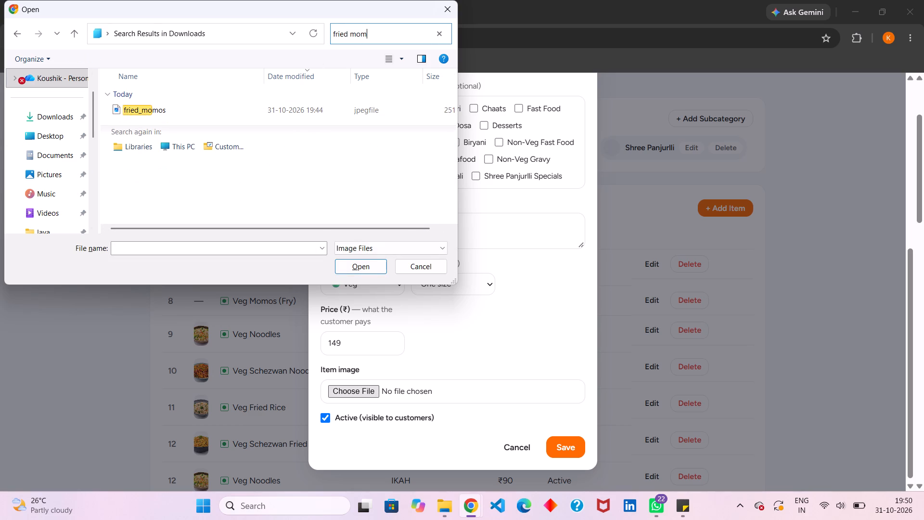
{"action": "double_click", "coordinate": [165, 111]}
{"action": "scroll", "coordinate": [447, 312], "scroll_direction": "down", "scroll_amount": 6}
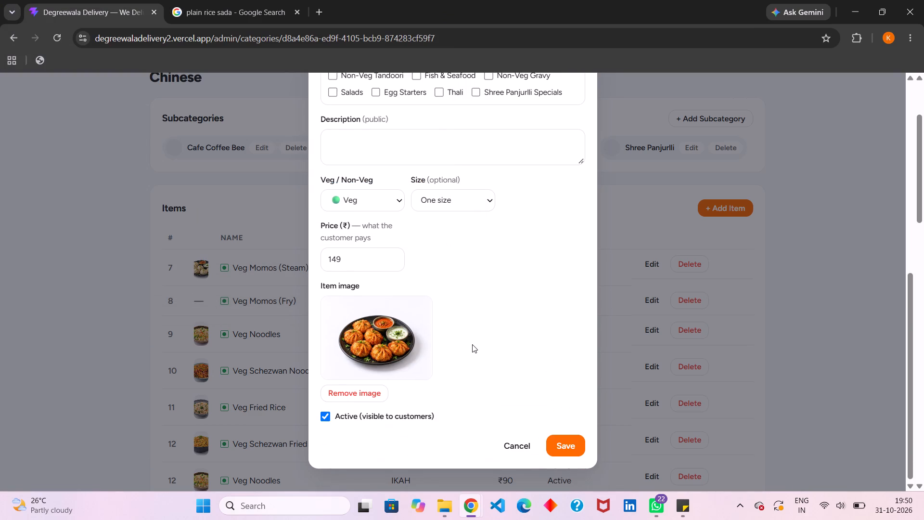
{"action": "left_click", "coordinate": [553, 437]}
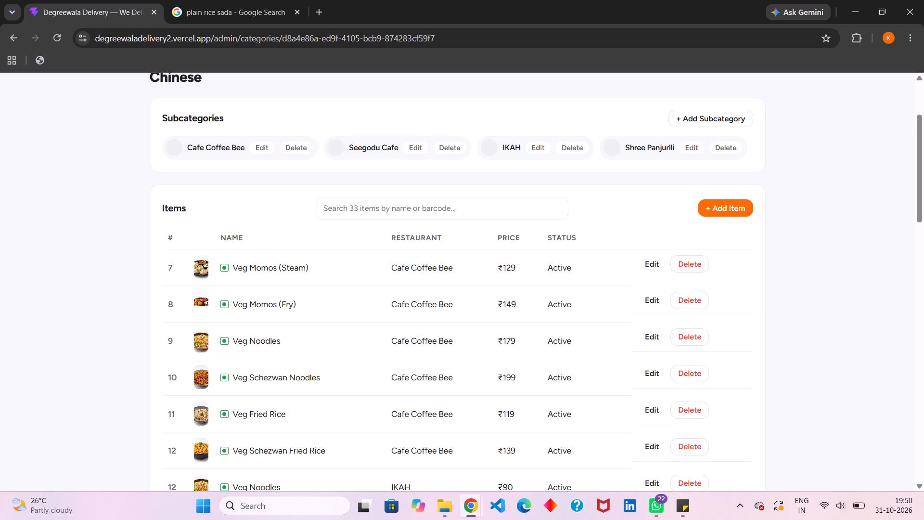
Add the veg_hakka_noodles image from Downloads to Shree Panjurlli's Veg Hakka Noodles item and save the item.
{"action": "scroll", "coordinate": [244, 281], "scroll_direction": "down", "scroll_amount": 5}
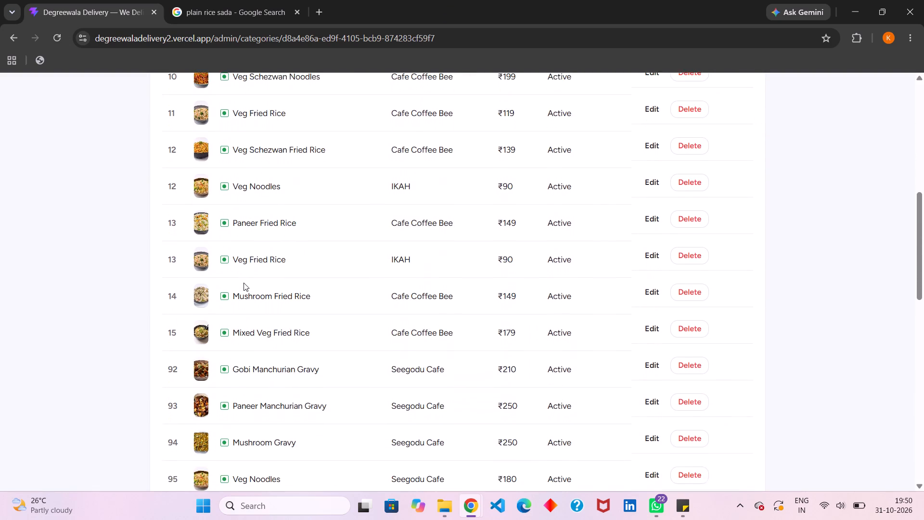
{"action": "scroll", "coordinate": [244, 283], "scroll_direction": "down", "scroll_amount": 5}
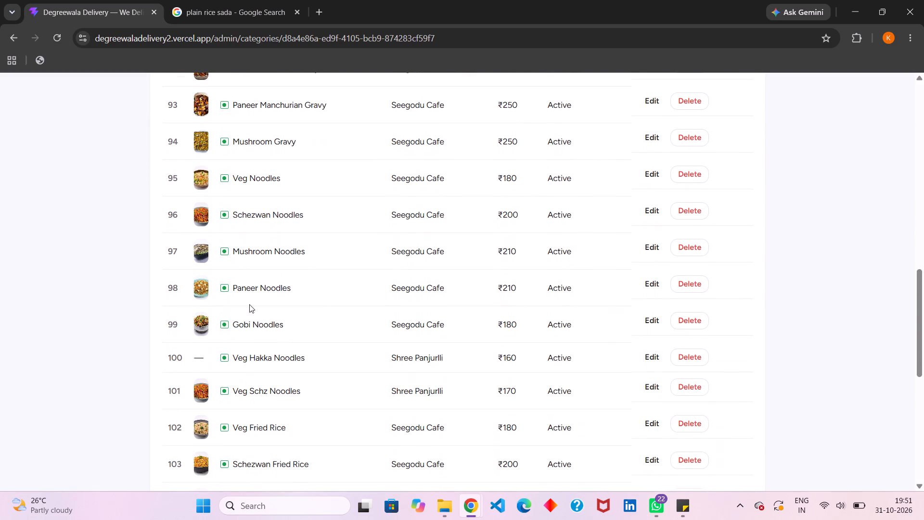
{"action": "left_click", "coordinate": [649, 360]}
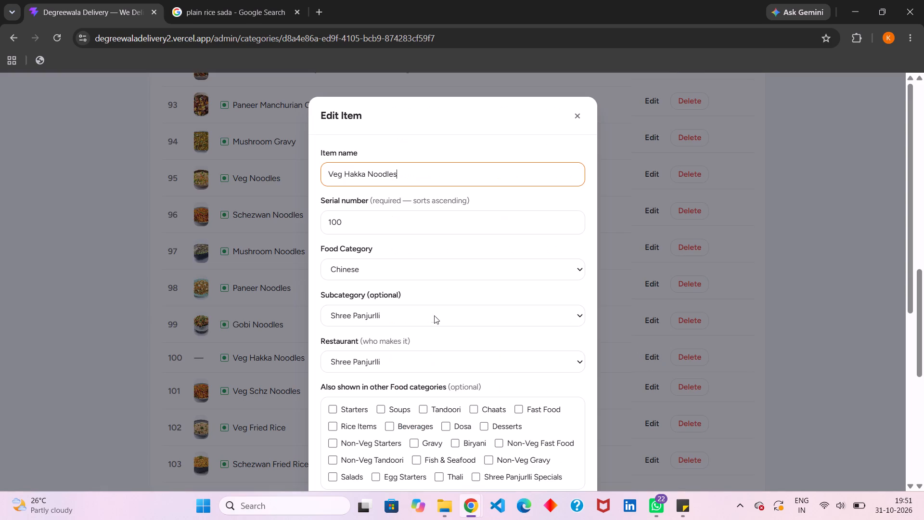
{"action": "scroll", "coordinate": [432, 309], "scroll_direction": "down", "scroll_amount": 6}
{"action": "left_click", "coordinate": [343, 386]}
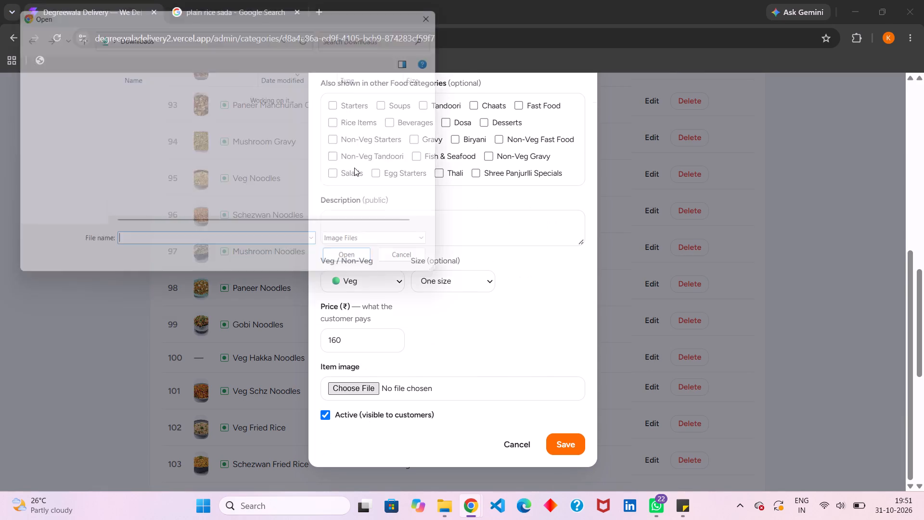
{"action": "left_click", "coordinate": [384, 35]}
{"action": "type", "text": "veg hakk"}
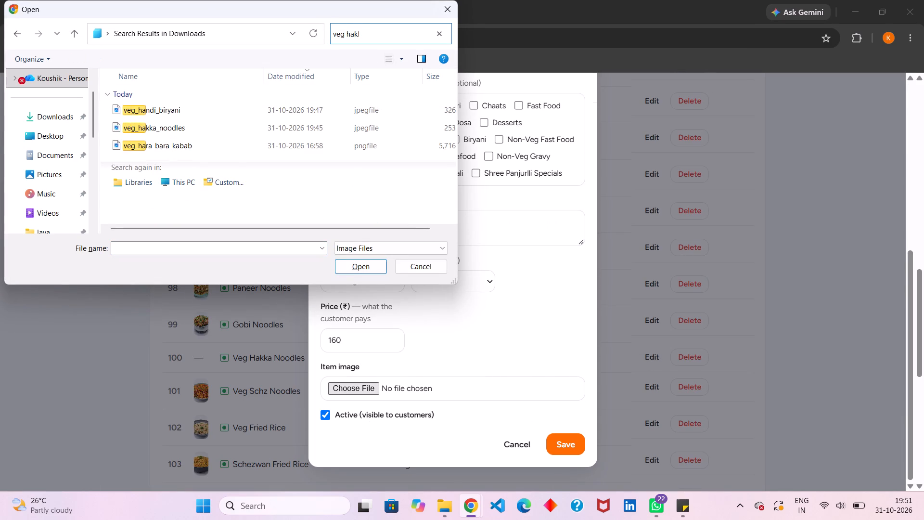
{"action": "key", "text": "a"}
{"action": "double_click", "coordinate": [162, 108]}
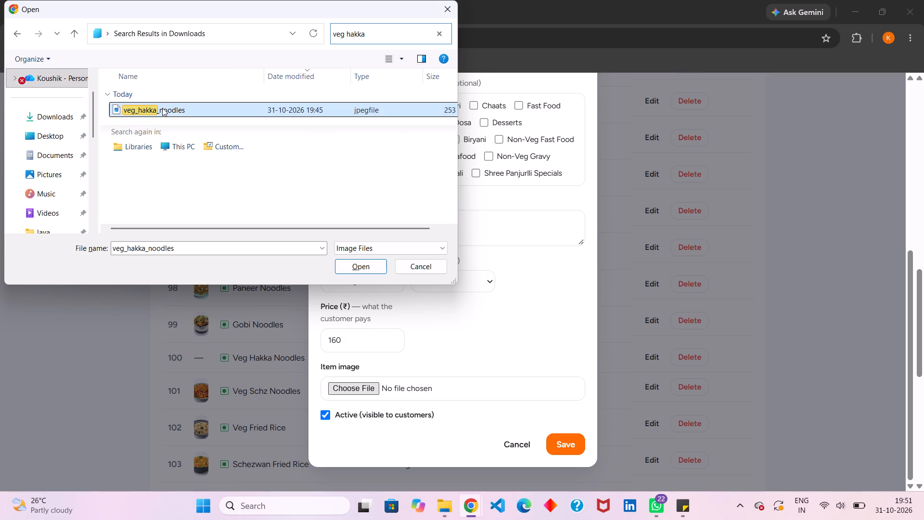
{"action": "scroll", "coordinate": [490, 324], "scroll_direction": "down", "scroll_amount": 6}
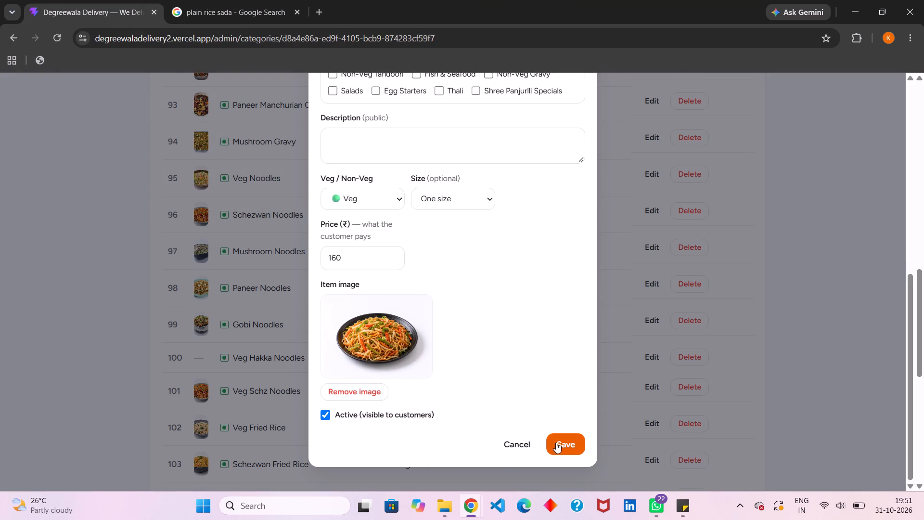
{"action": "left_click", "coordinate": [556, 442]}
Review the Downloads images in File Explorer, and back in Chrome examine the remaining Chinese items for missing images.
{"action": "key", "text": "alt+Tab"}
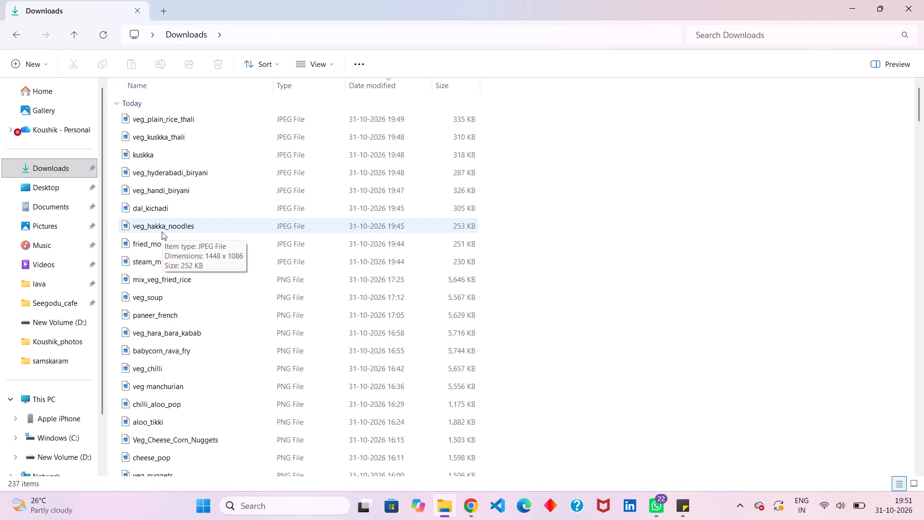
{"action": "key", "text": "alt+Tab"}
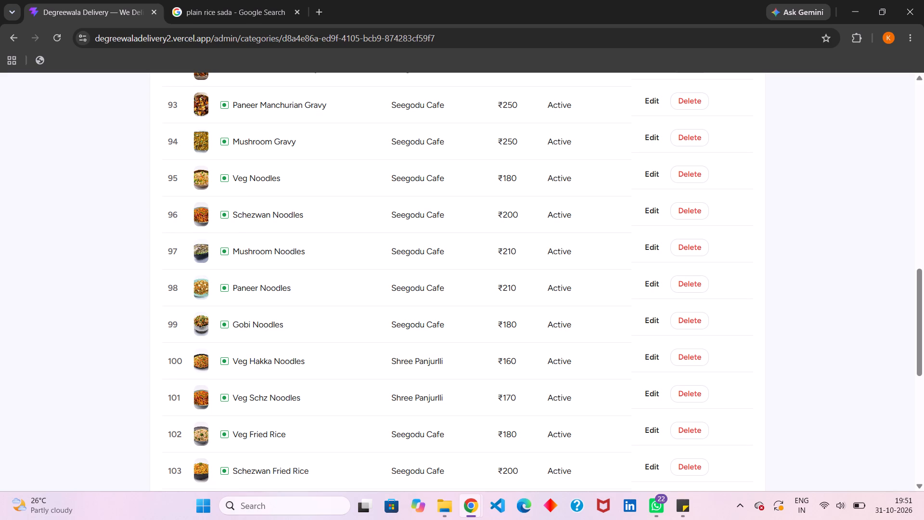
{"action": "scroll", "coordinate": [291, 361], "scroll_direction": "down", "scroll_amount": 4}
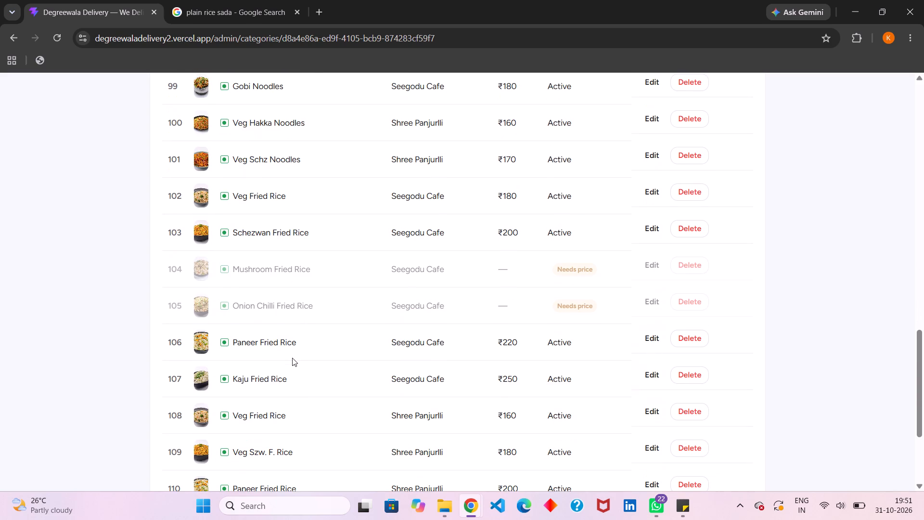
{"action": "scroll", "coordinate": [292, 357], "scroll_direction": "down", "scroll_amount": 4}
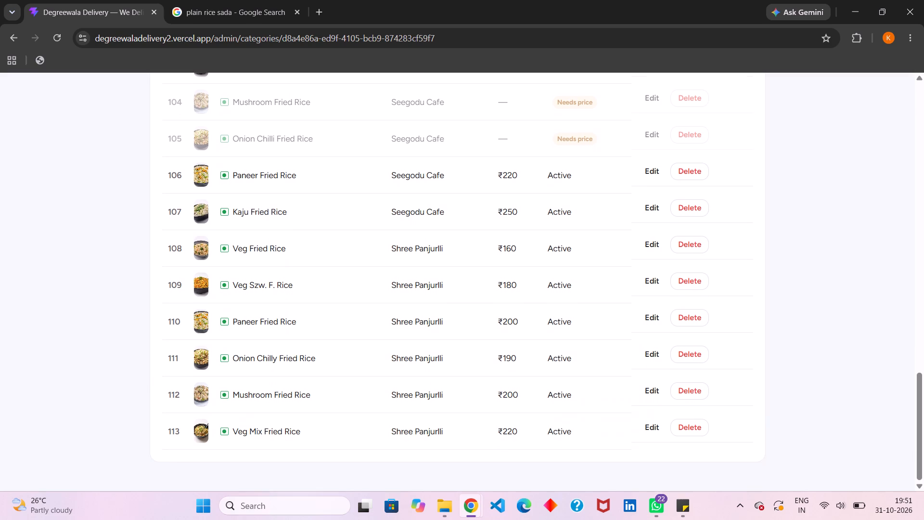
{"action": "scroll", "coordinate": [292, 353], "scroll_direction": "down", "scroll_amount": 6}
Recheck the Chinese category's full item list for missing images, and go back to the Seegodu Cafe shop page.
{"action": "scroll", "coordinate": [292, 354], "scroll_direction": "down", "scroll_amount": 5}
{"action": "scroll", "coordinate": [292, 354], "scroll_direction": "up", "scroll_amount": 1}
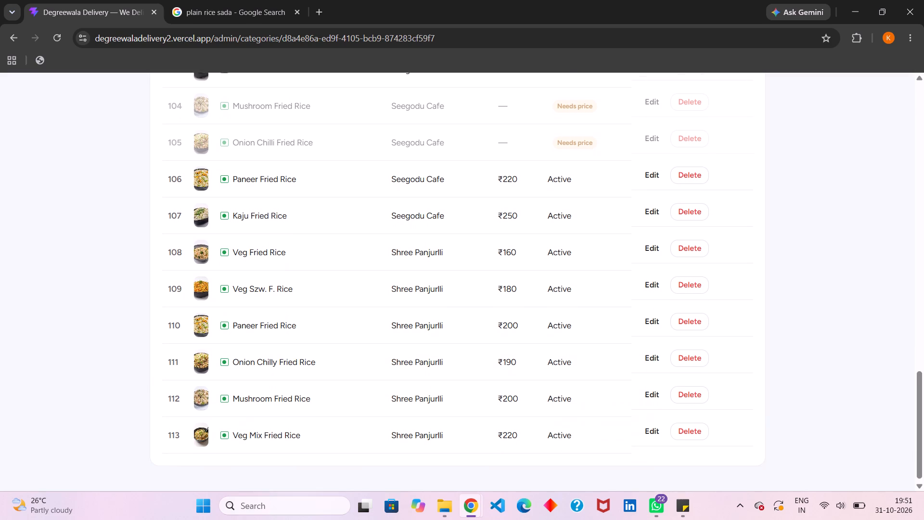
{"action": "scroll", "coordinate": [292, 354], "scroll_direction": "up", "scroll_amount": 7}
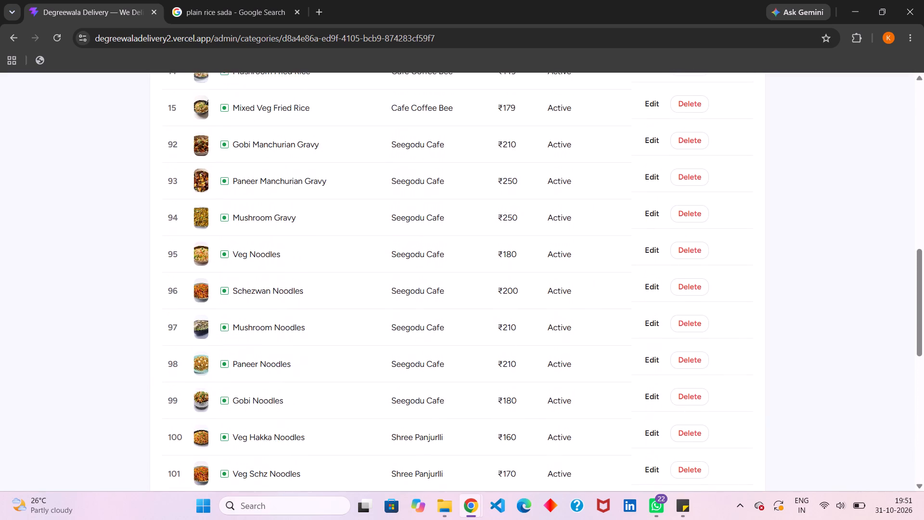
{"action": "scroll", "coordinate": [290, 354], "scroll_direction": "up", "scroll_amount": 8}
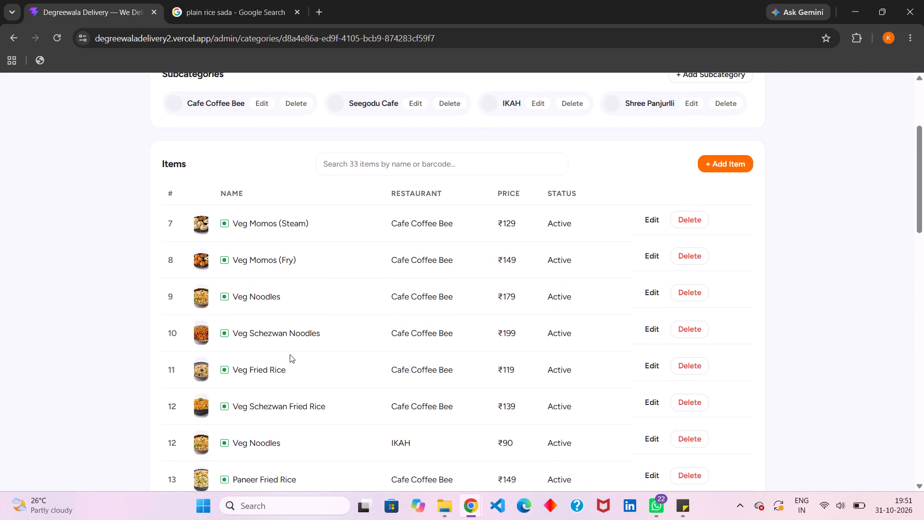
{"action": "scroll", "coordinate": [290, 354], "scroll_direction": "up", "scroll_amount": 3}
{"action": "left_click", "coordinate": [290, 354]}
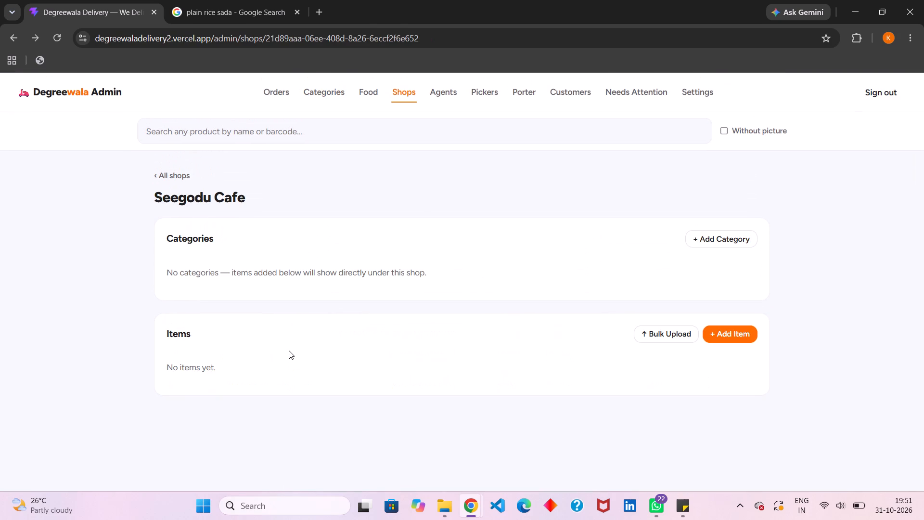
Switch to the "completed" note in Sticky Notes and add "chinese" on a new line below "soups".
{"action": "key", "text": "alt+Tab"}
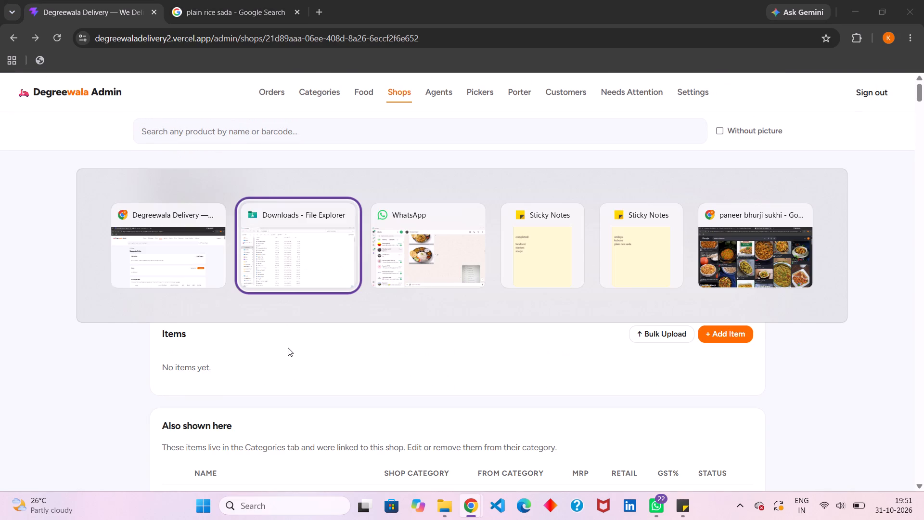
{"action": "left_click", "coordinate": [555, 249], "text": "alt"}
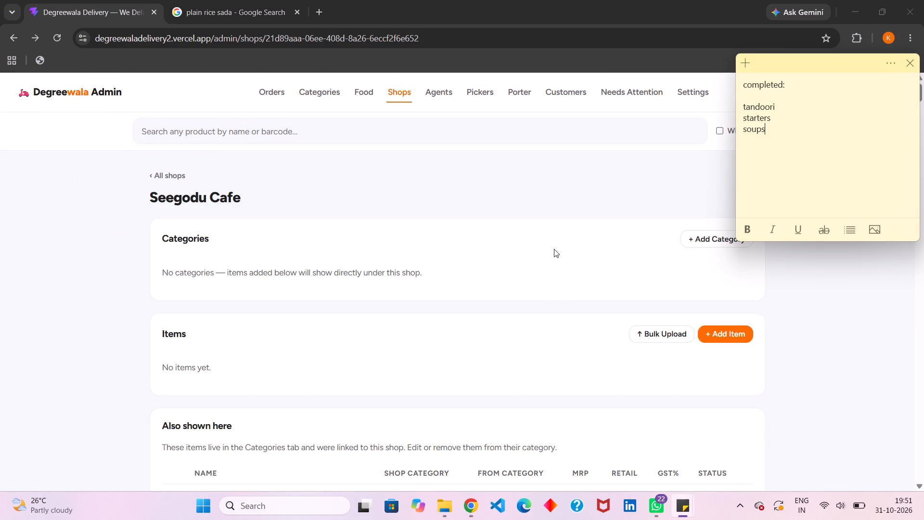
{"action": "key", "text": "Return"}
{"action": "type", "text": "chinese"}
{"action": "key", "text": "Return"}
Open the Dosa category from the Butter Khaali Dosa entry among Seegodu Cafe's linked items in Chrome.
{"action": "scroll", "coordinate": [553, 227], "scroll_direction": "down", "scroll_amount": 9}
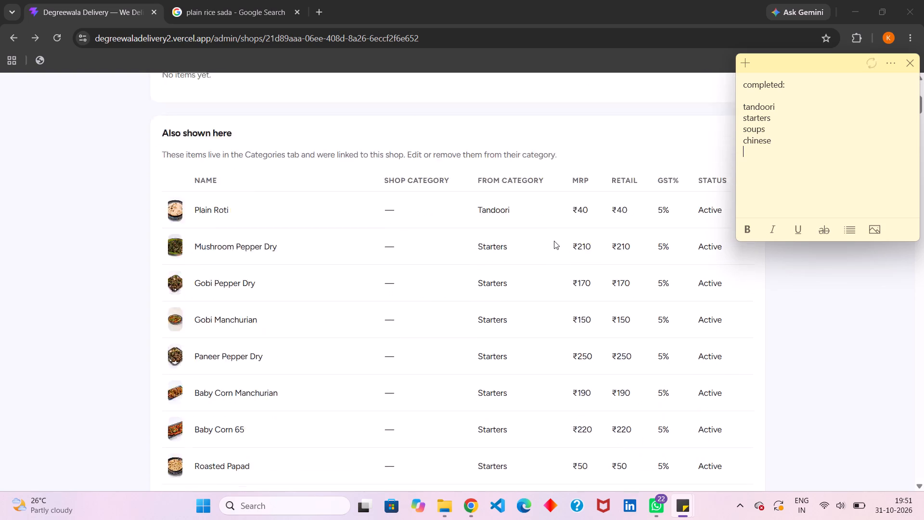
{"action": "scroll", "coordinate": [554, 241], "scroll_direction": "down", "scroll_amount": 5}
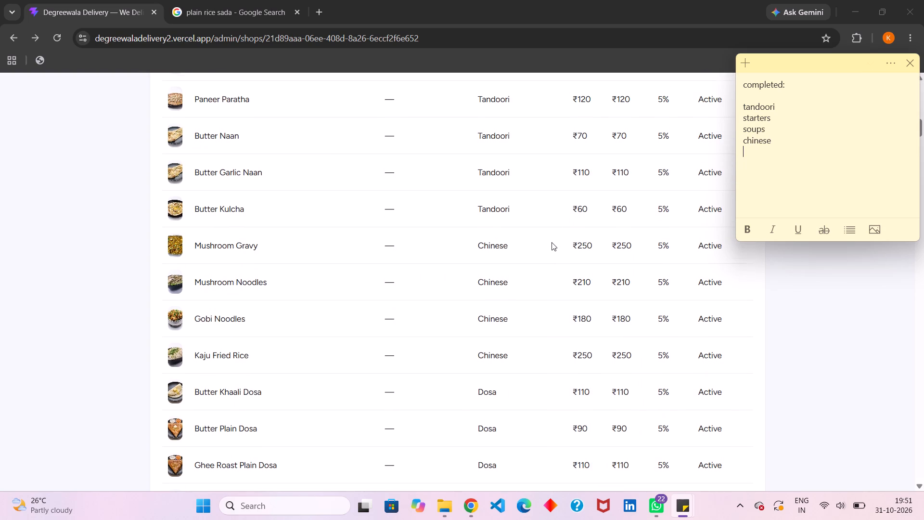
{"action": "scroll", "coordinate": [549, 245], "scroll_direction": "down", "scroll_amount": 3}
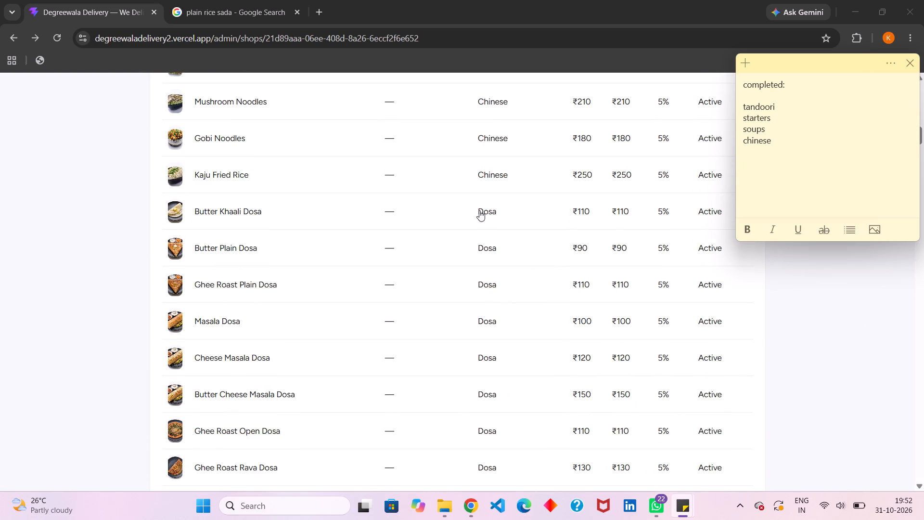
{"action": "left_click", "coordinate": [483, 211]}
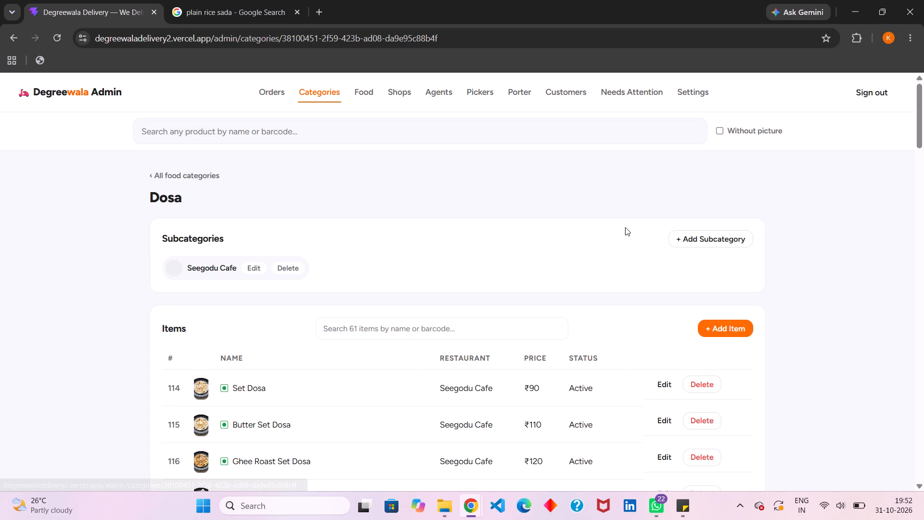
Examine all Dosa category items, from Set Dosa to Butter Cheese Paper Masala Dosa, for missing images and return to the Seegodu Cafe shop page.
{"action": "scroll", "coordinate": [334, 314], "scroll_direction": "down", "scroll_amount": 2}
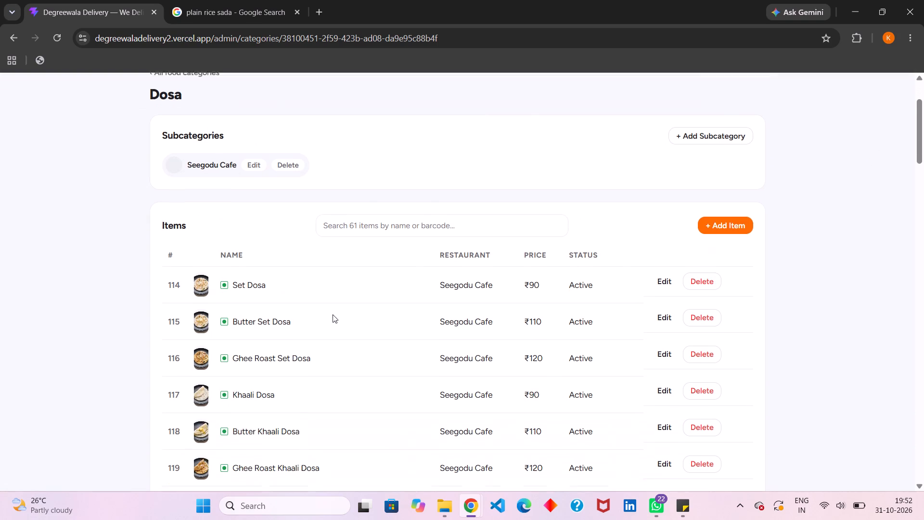
{"action": "scroll", "coordinate": [323, 310], "scroll_direction": "down", "scroll_amount": 1}
{"action": "scroll", "coordinate": [272, 211], "scroll_direction": "down", "scroll_amount": 1}
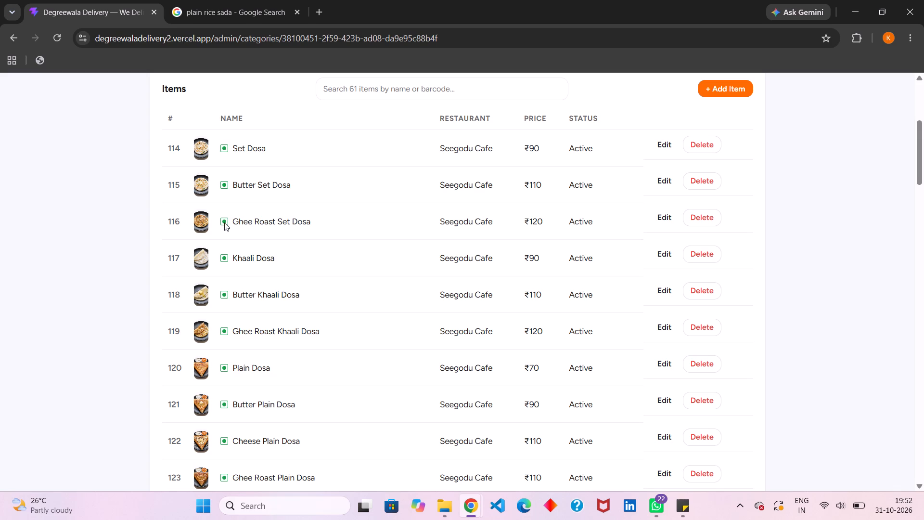
{"action": "scroll", "coordinate": [209, 387], "scroll_direction": "down", "scroll_amount": 5}
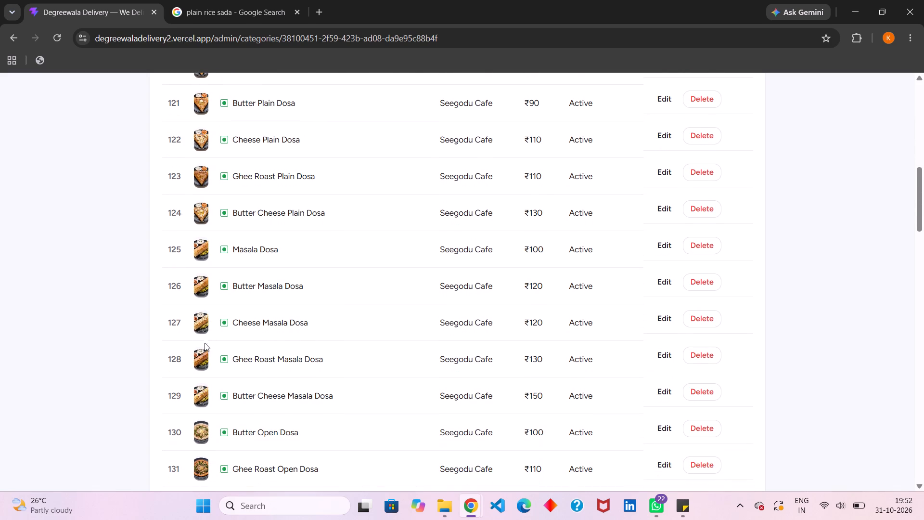
{"action": "scroll", "coordinate": [235, 385], "scroll_direction": "down", "scroll_amount": 3}
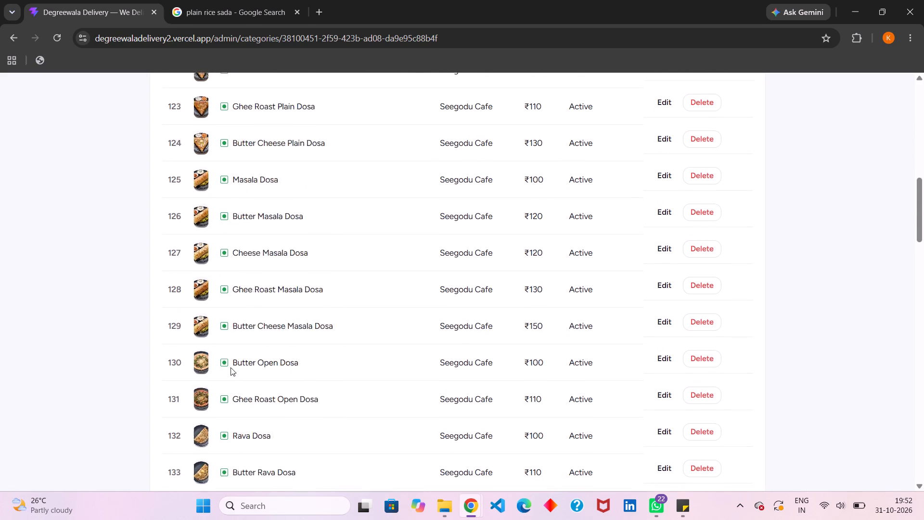
{"action": "scroll", "coordinate": [244, 288], "scroll_direction": "down", "scroll_amount": 3}
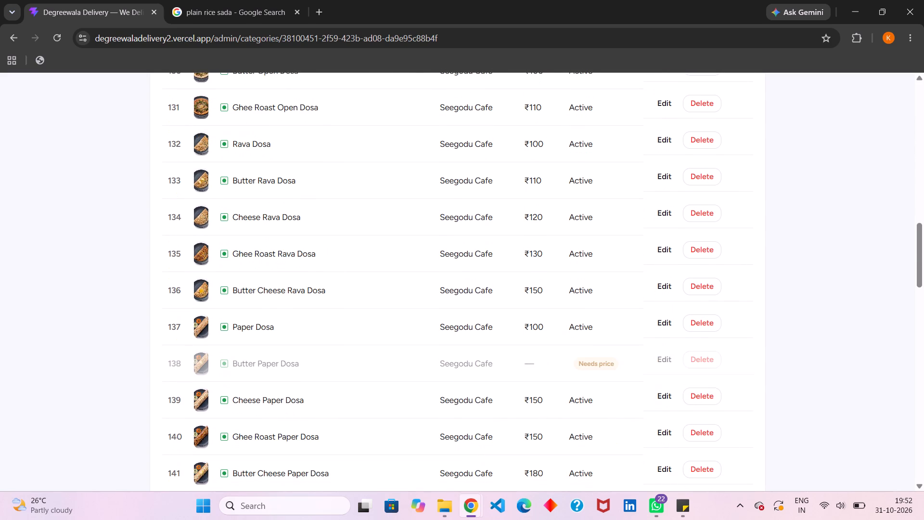
{"action": "scroll", "coordinate": [244, 292], "scroll_direction": "down", "scroll_amount": 2}
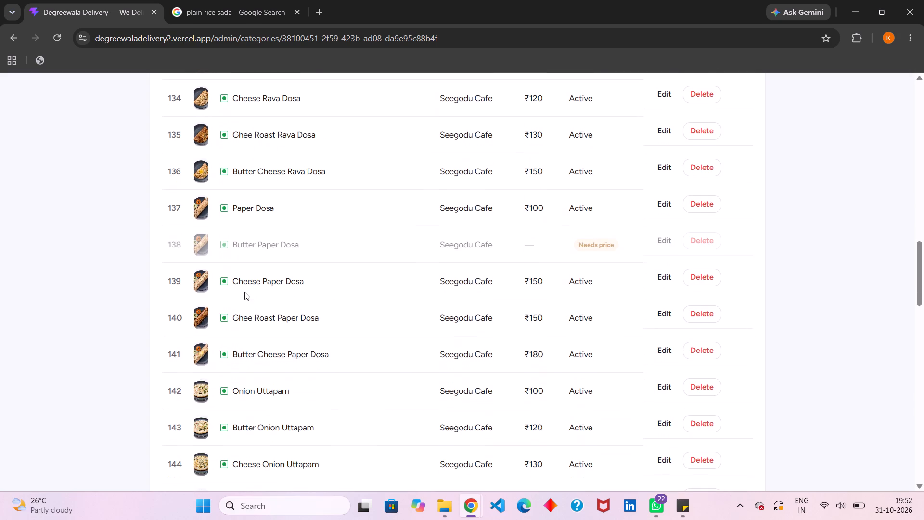
{"action": "scroll", "coordinate": [244, 292], "scroll_direction": "down", "scroll_amount": 7}
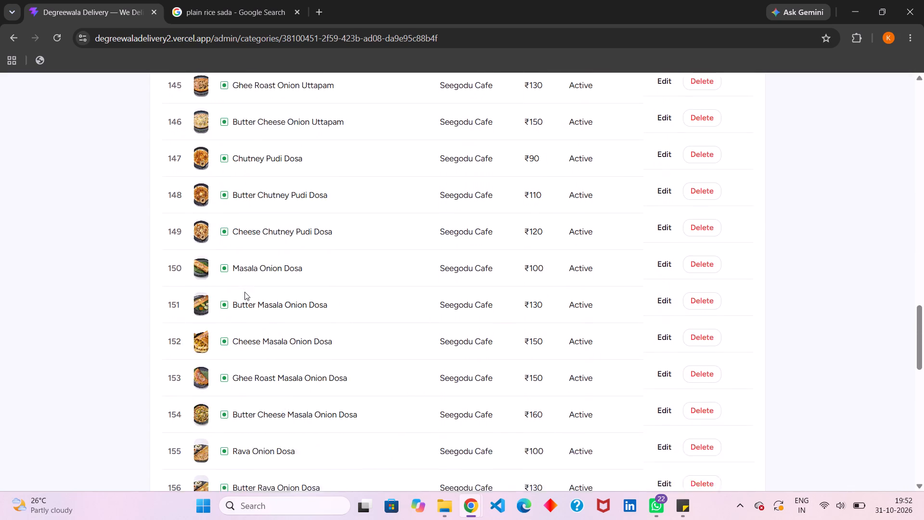
{"action": "scroll", "coordinate": [244, 292], "scroll_direction": "down", "scroll_amount": 3}
{"action": "scroll", "coordinate": [244, 292], "scroll_direction": "up", "scroll_amount": 15}
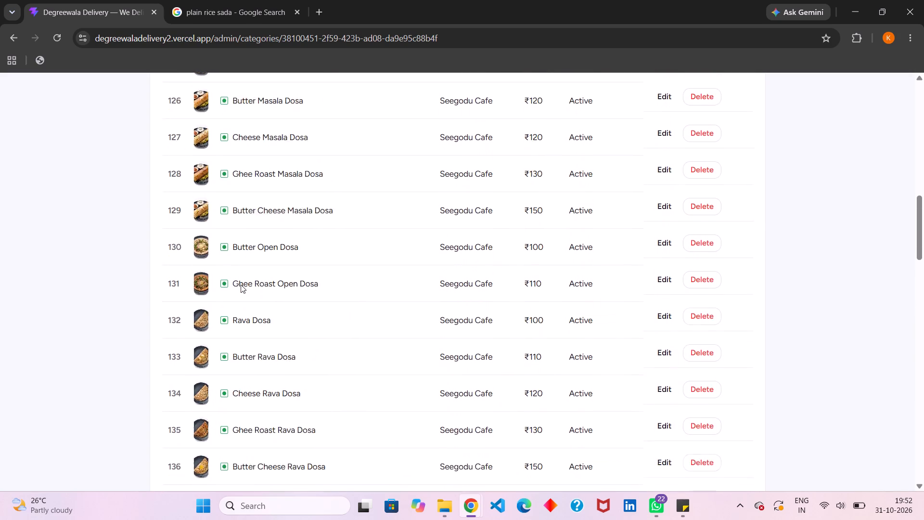
{"action": "scroll", "coordinate": [241, 285], "scroll_direction": "up", "scroll_amount": 17}
{"action": "scroll", "coordinate": [241, 262], "scroll_direction": "down", "scroll_amount": 3}
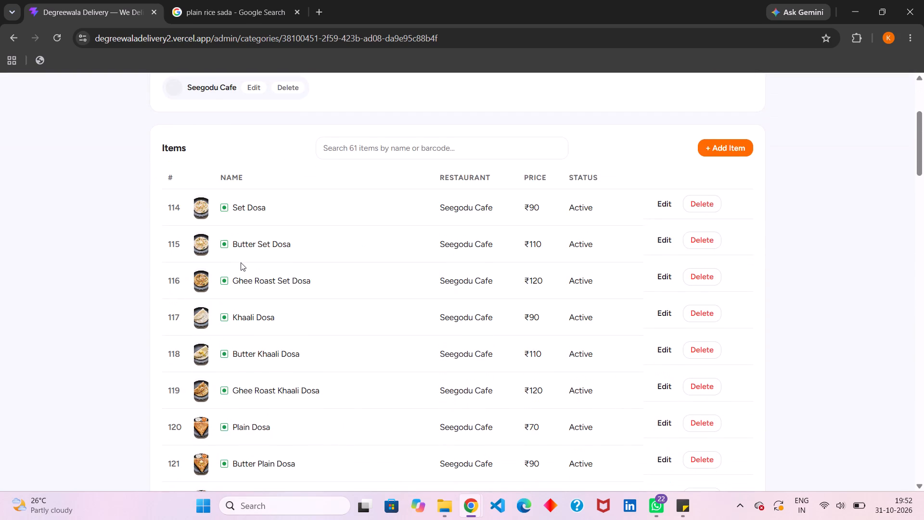
{"action": "scroll", "coordinate": [241, 262], "scroll_direction": "down", "scroll_amount": 5}
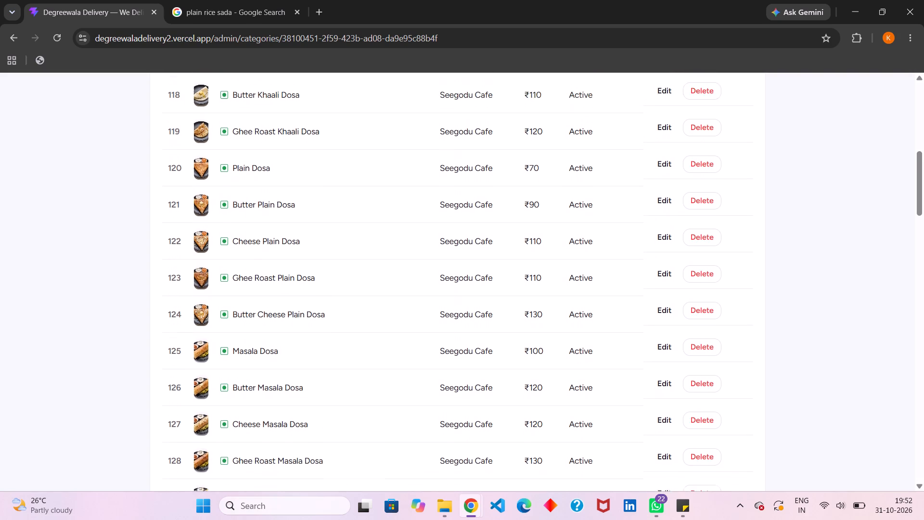
{"action": "scroll", "coordinate": [243, 263], "scroll_direction": "down", "scroll_amount": 7}
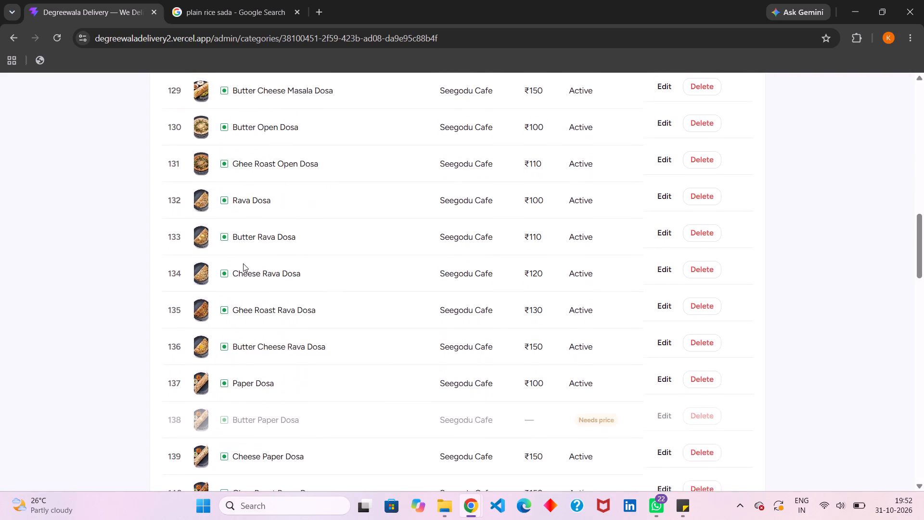
{"action": "scroll", "coordinate": [243, 263], "scroll_direction": "down", "scroll_amount": 5}
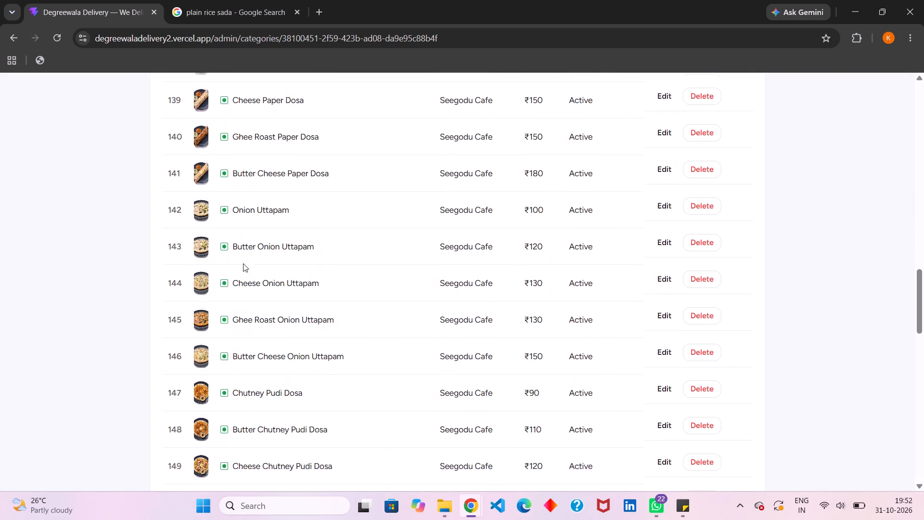
{"action": "scroll", "coordinate": [243, 263], "scroll_direction": "down", "scroll_amount": 6}
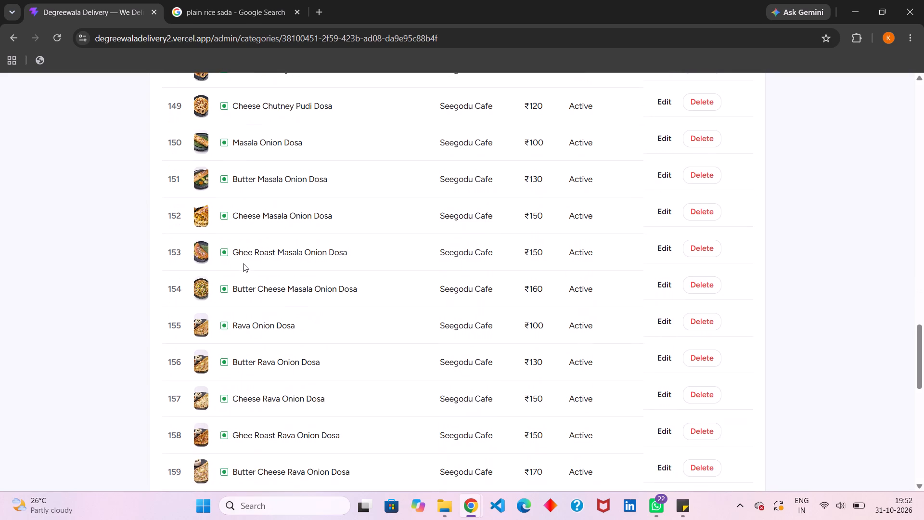
{"action": "scroll", "coordinate": [243, 263], "scroll_direction": "down", "scroll_amount": 5}
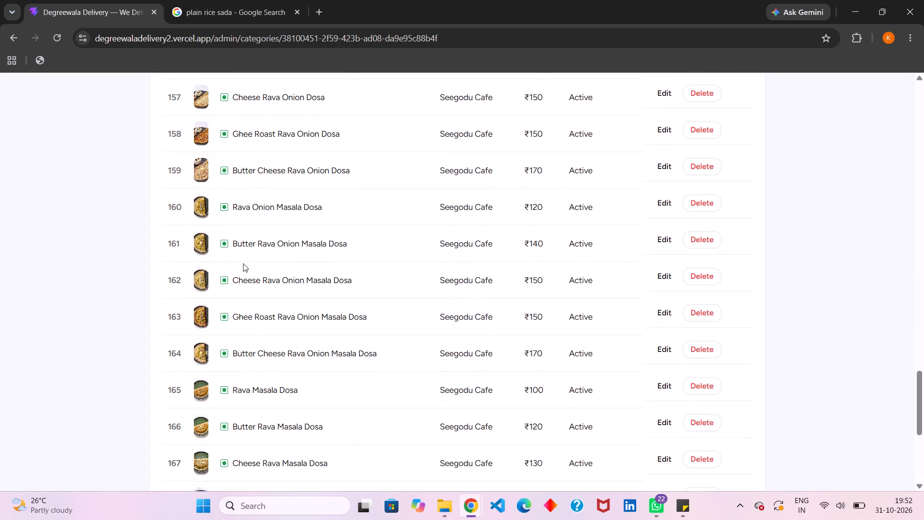
{"action": "scroll", "coordinate": [243, 263], "scroll_direction": "down", "scroll_amount": 5}
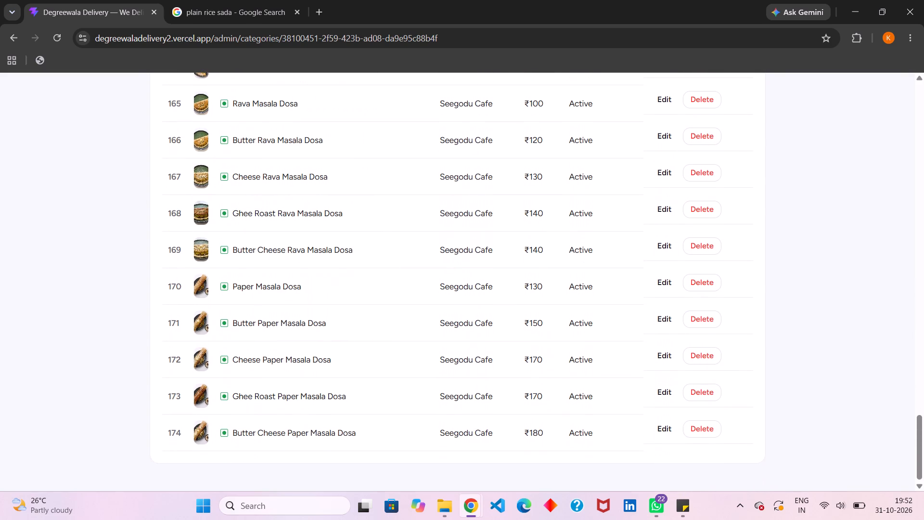
{"action": "scroll", "coordinate": [243, 263], "scroll_direction": "down", "scroll_amount": 3}
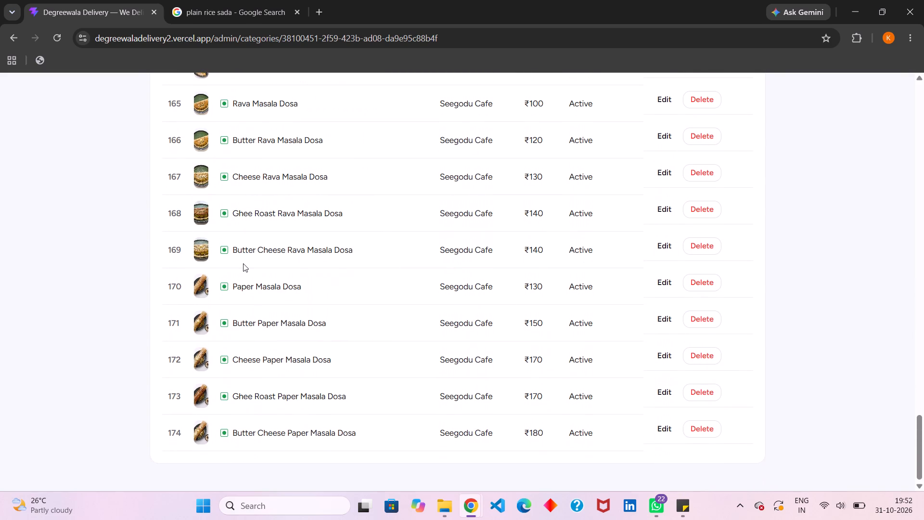
{"action": "left_click", "coordinate": [243, 263]}
Switch to the "completed" note in Sticky Notes and add "dosa" below "chinese".
{"action": "key", "text": "alt+Tab"}
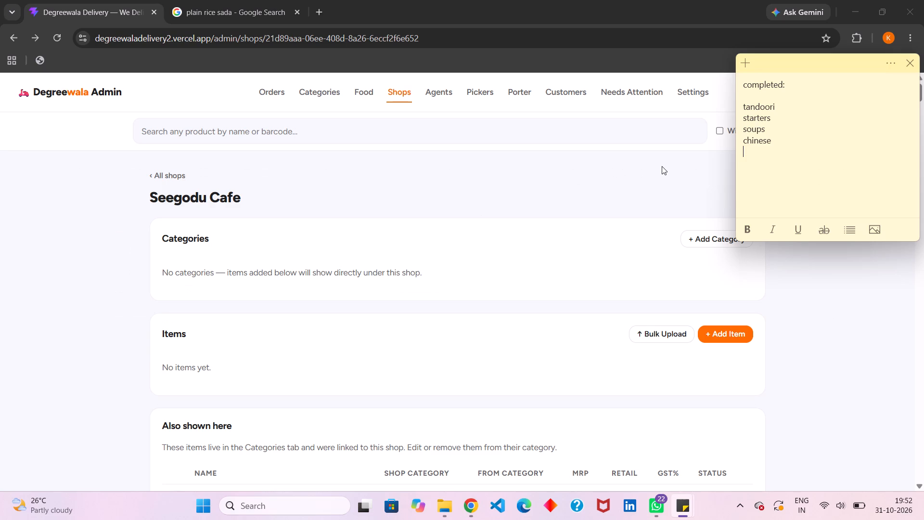
{"action": "key", "text": "d"}
{"action": "type", "text": "osa"}
{"action": "key", "text": "Return"}
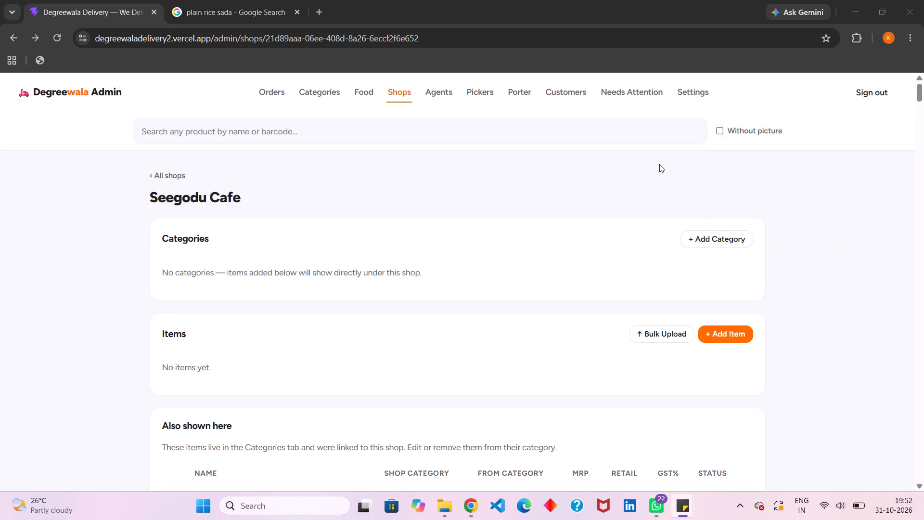
Examine Seegodu Cafe's linked items in Chrome alongside the "completed" sticky note, comparing their source categories with those logged.
{"action": "left_click", "coordinate": [659, 164]}
{"action": "scroll", "coordinate": [708, 195], "scroll_direction": "down", "scroll_amount": 4}
{"action": "scroll", "coordinate": [550, 256], "scroll_direction": "down", "scroll_amount": 1}
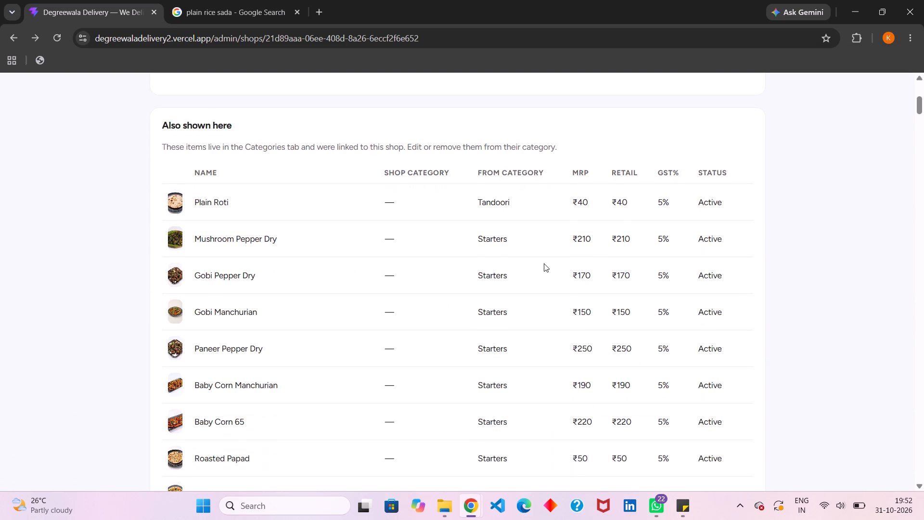
{"action": "key", "text": "alt+Tab"}
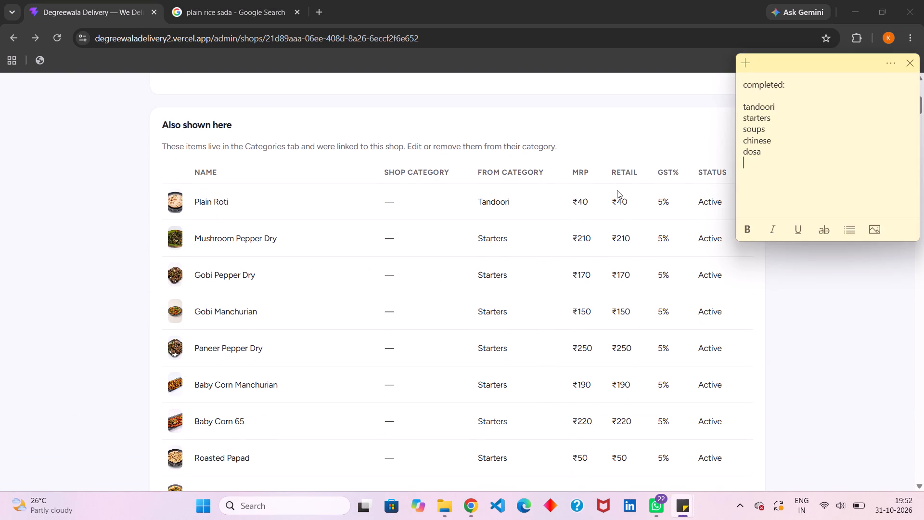
{"action": "left_click", "coordinate": [537, 207]}
{"action": "key", "text": "alt+Tab"}
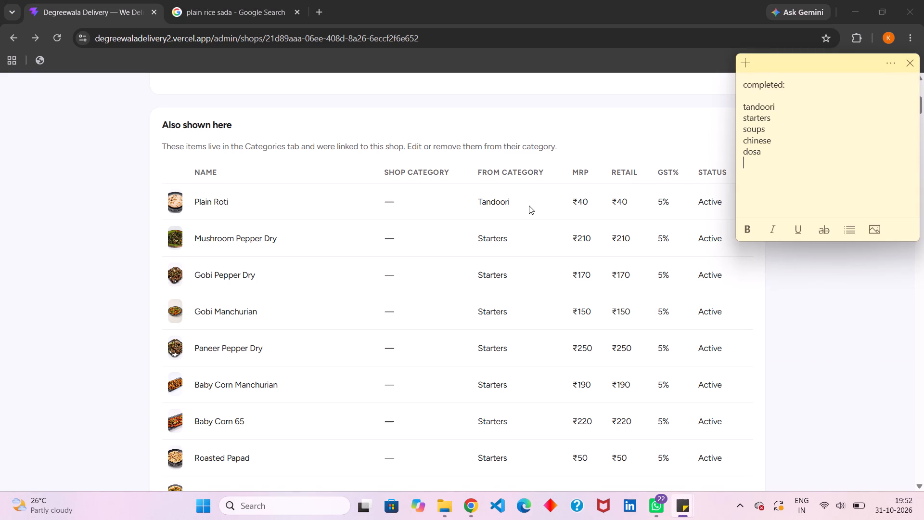
{"action": "scroll", "coordinate": [526, 208], "scroll_direction": "down", "scroll_amount": 3}
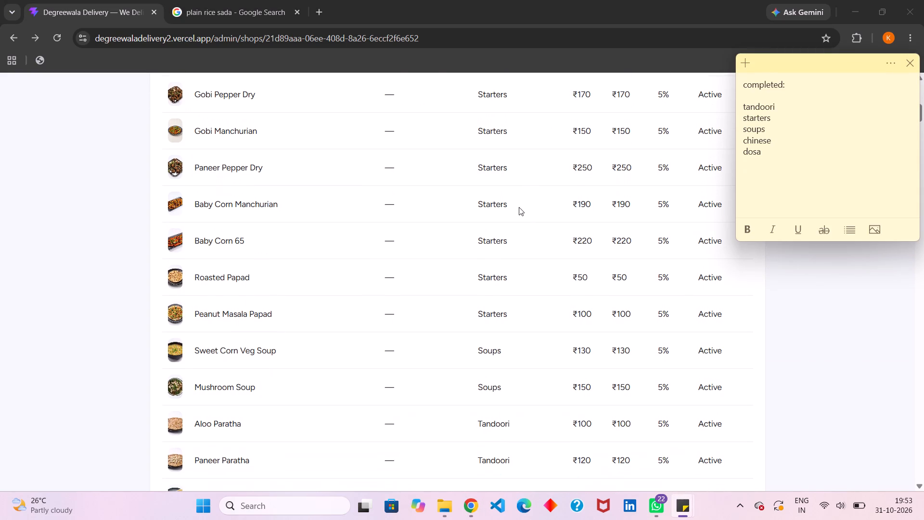
{"action": "scroll", "coordinate": [514, 205], "scroll_direction": "down", "scroll_amount": 4}
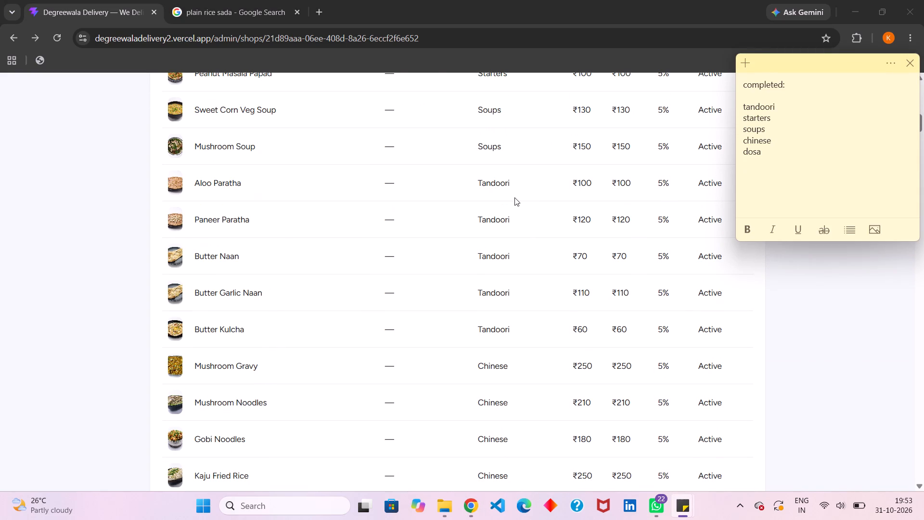
{"action": "scroll", "coordinate": [514, 197], "scroll_direction": "down", "scroll_amount": 4}
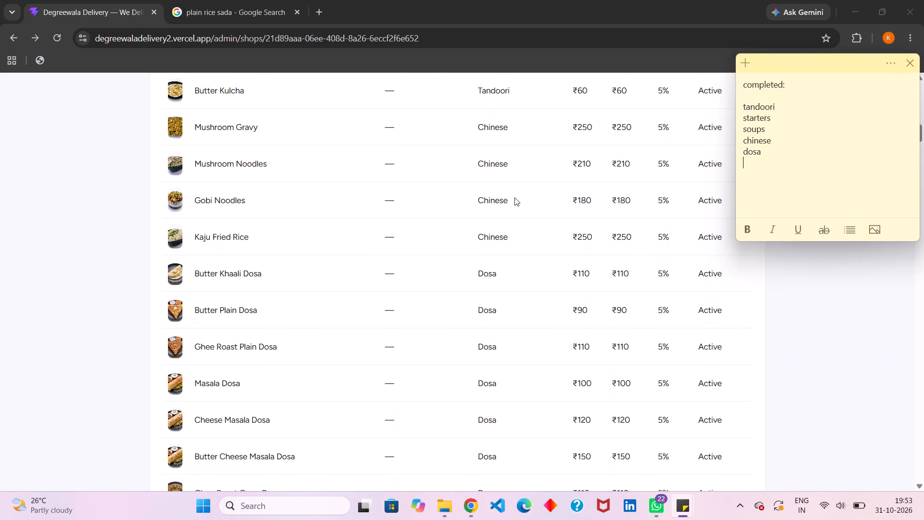
{"action": "scroll", "coordinate": [514, 197], "scroll_direction": "down", "scroll_amount": 3}
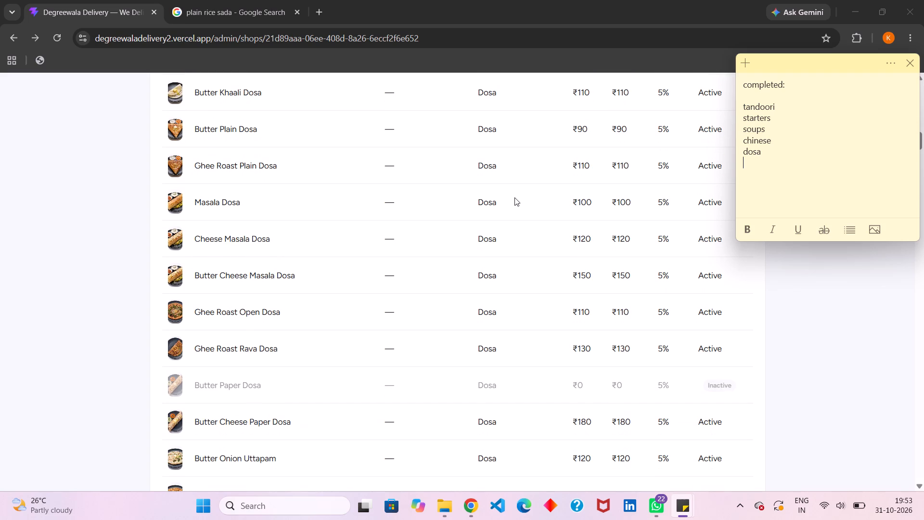
{"action": "scroll", "coordinate": [514, 197], "scroll_direction": "down", "scroll_amount": 2}
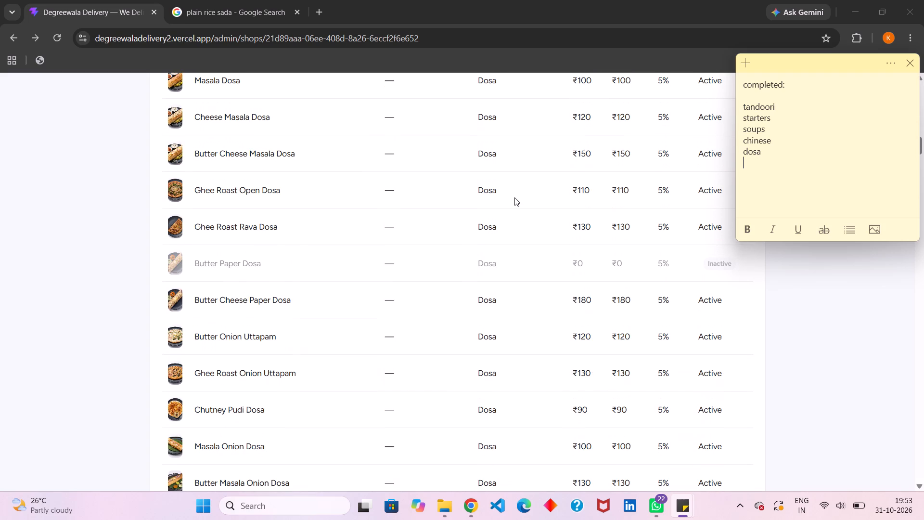
Search Google Images for "kuboos roti", replacing the plain rice sada query.
{"action": "left_click", "coordinate": [217, 0]}
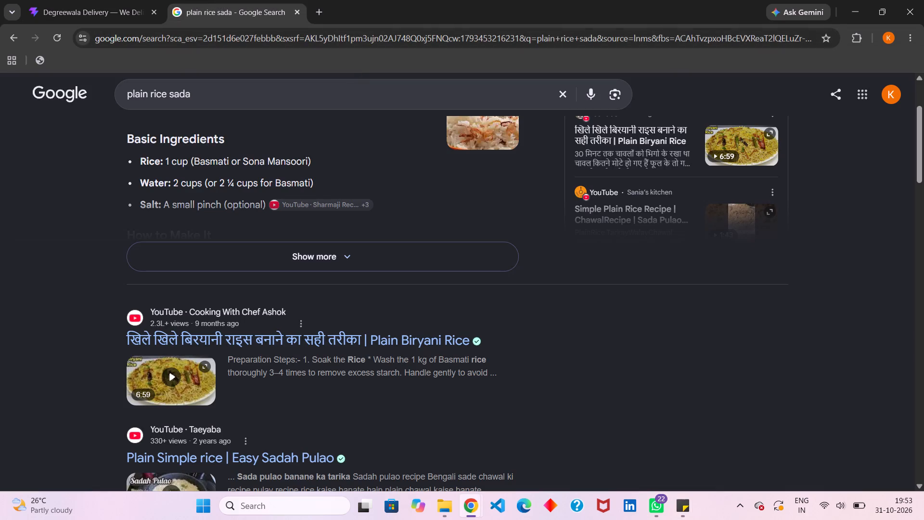
{"action": "left_click_drag", "start_coordinate": [353, 103], "coordinate": [107, 97]}
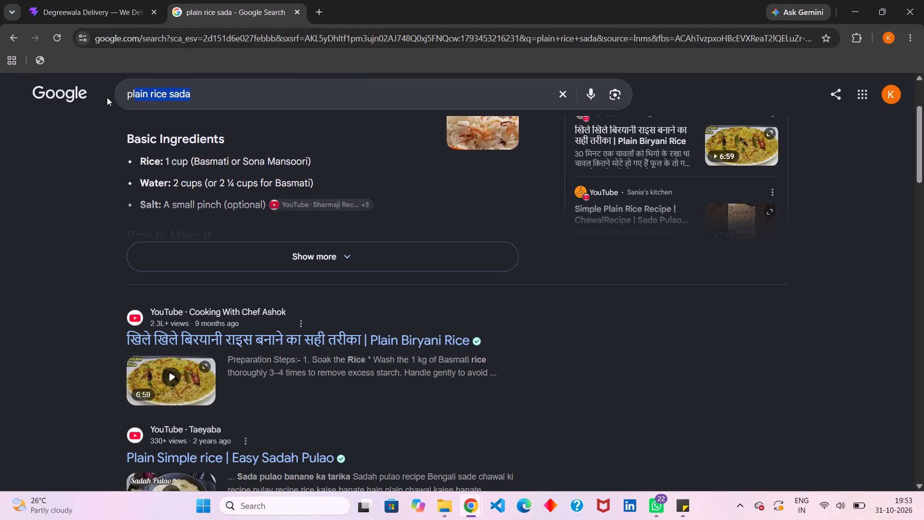
{"action": "key", "text": "k"}
{"action": "type", "text": "uboos"}
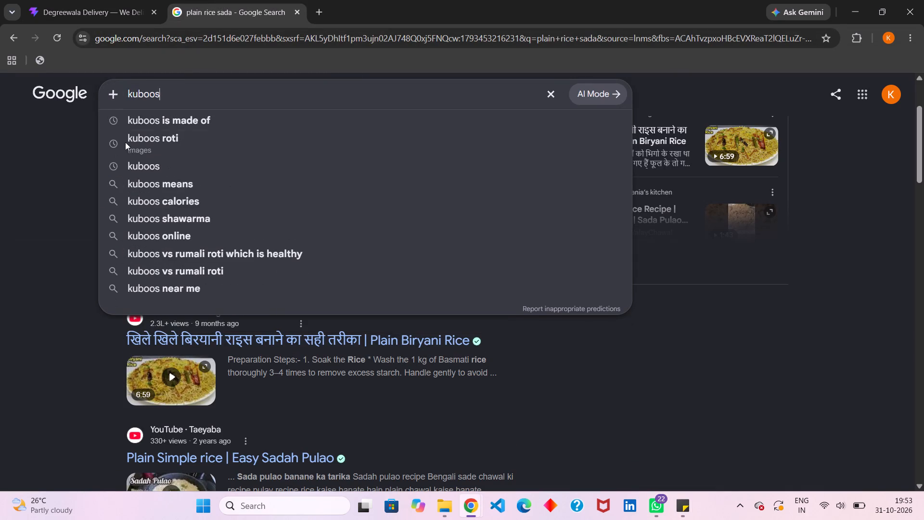
{"action": "left_click", "coordinate": [181, 147]}
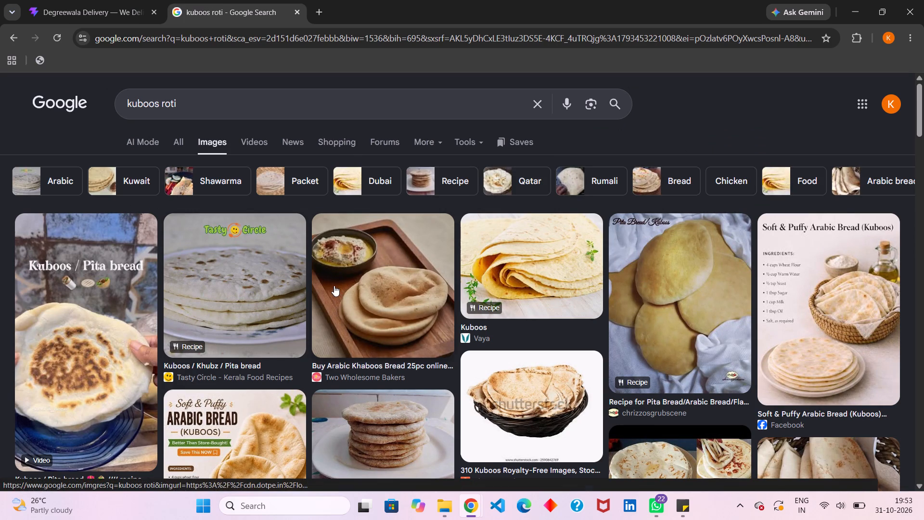
{"action": "key", "text": "alt+Tab"}
{"action": "key", "text": "alt+Tab"}
{"action": "key", "text": "alt+Tab"}
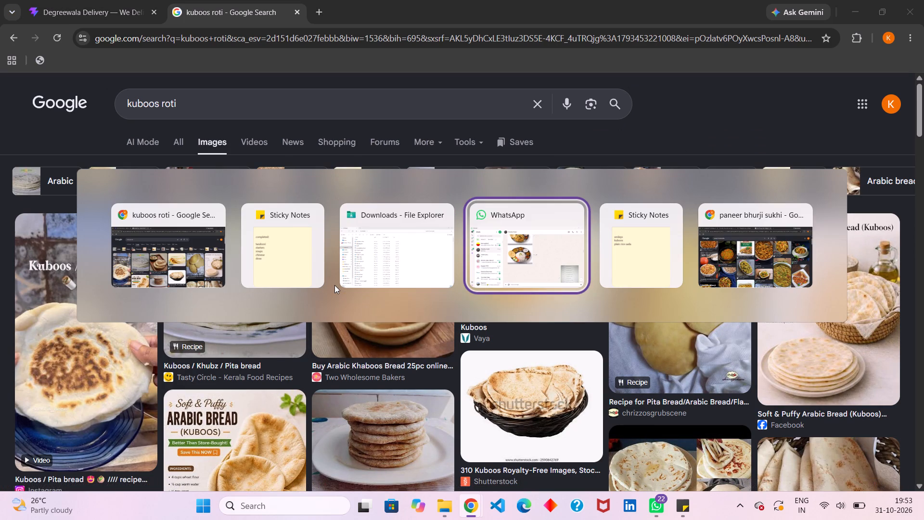
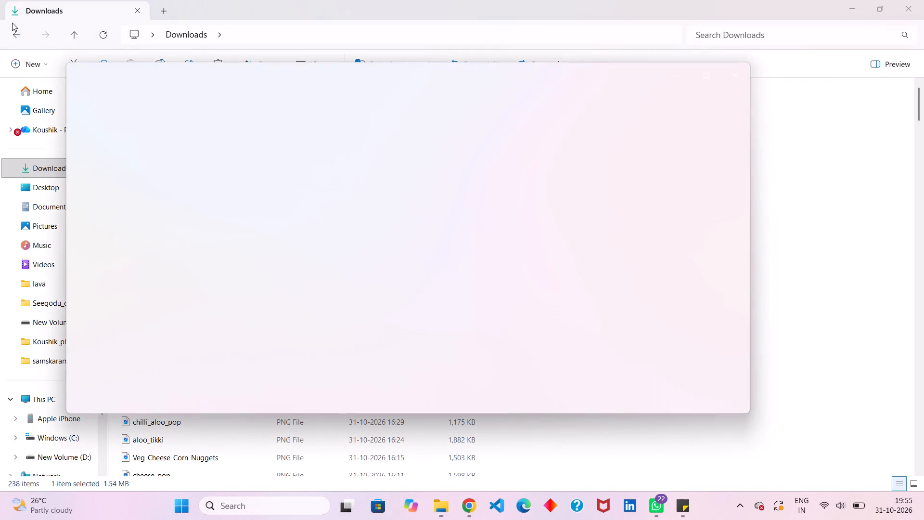
{"action": "left_click", "coordinate": [714, 72]}
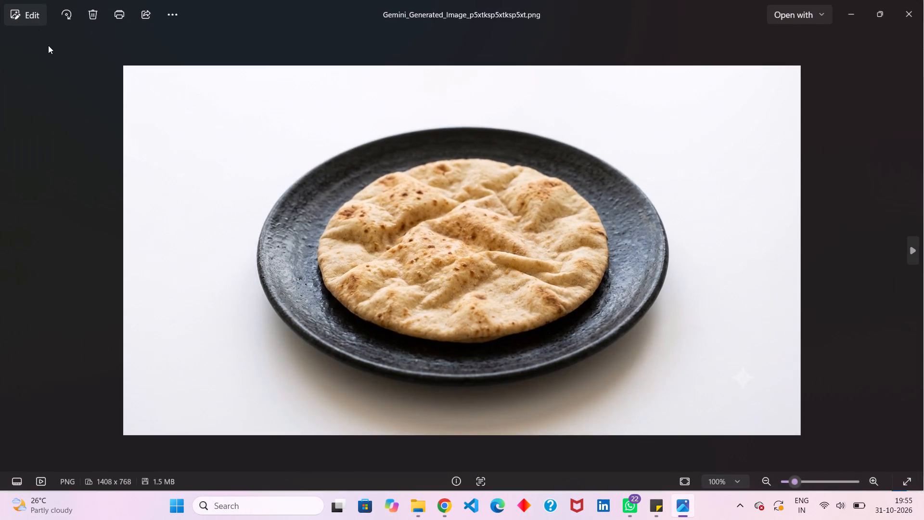
{"action": "left_click", "coordinate": [28, 17]}
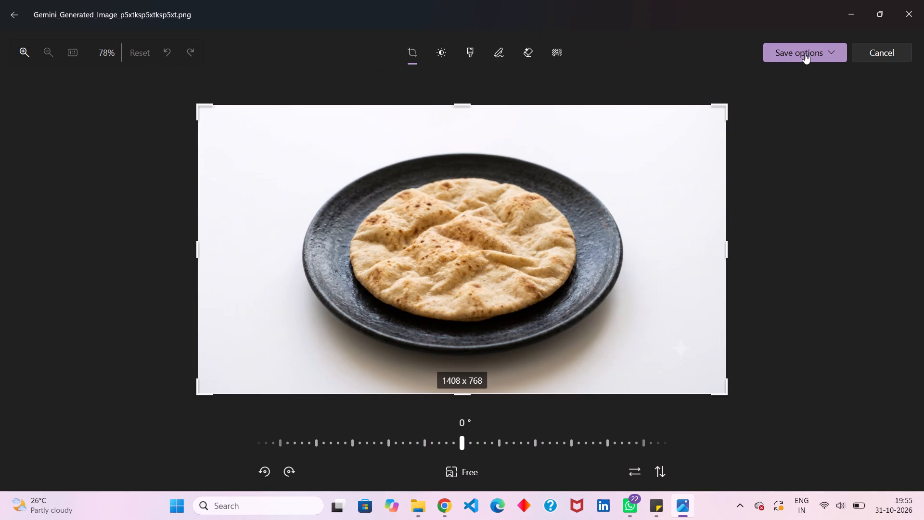
{"action": "left_click", "coordinate": [465, 475]}
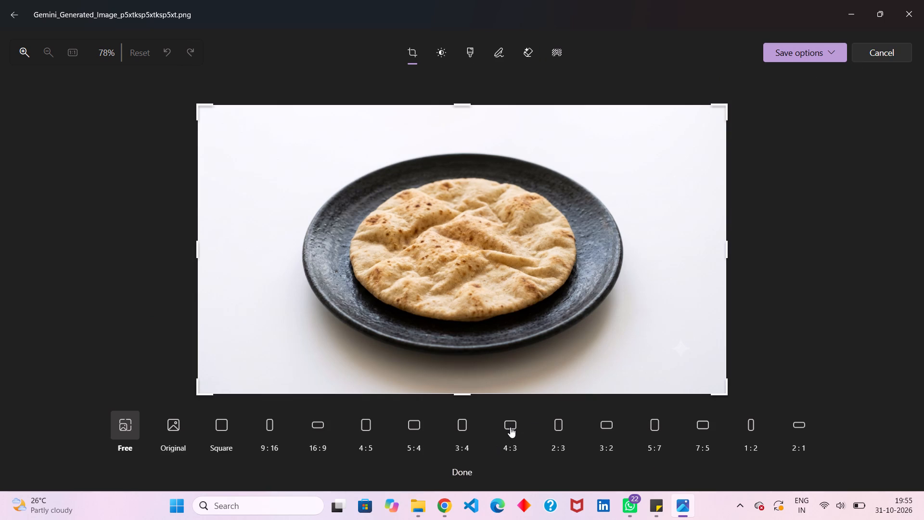
{"action": "left_click", "coordinate": [510, 427]}
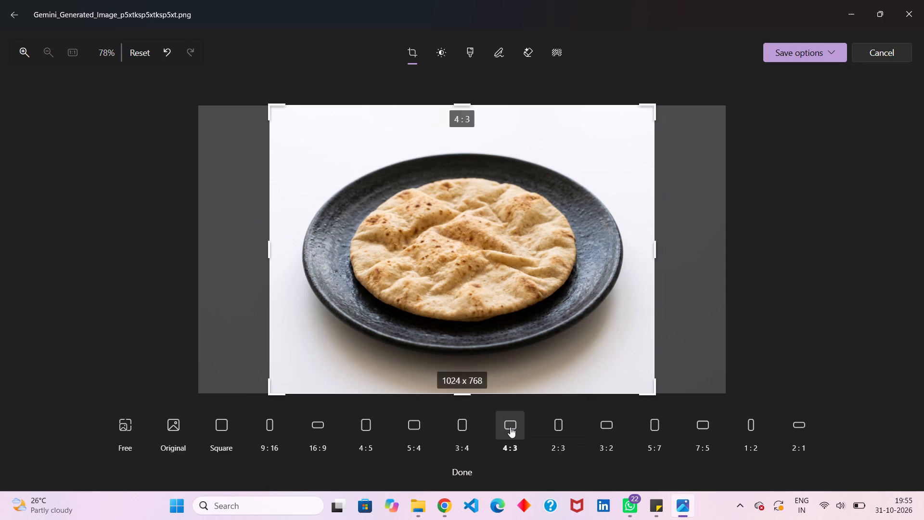
{"action": "left_click", "coordinate": [783, 53]}
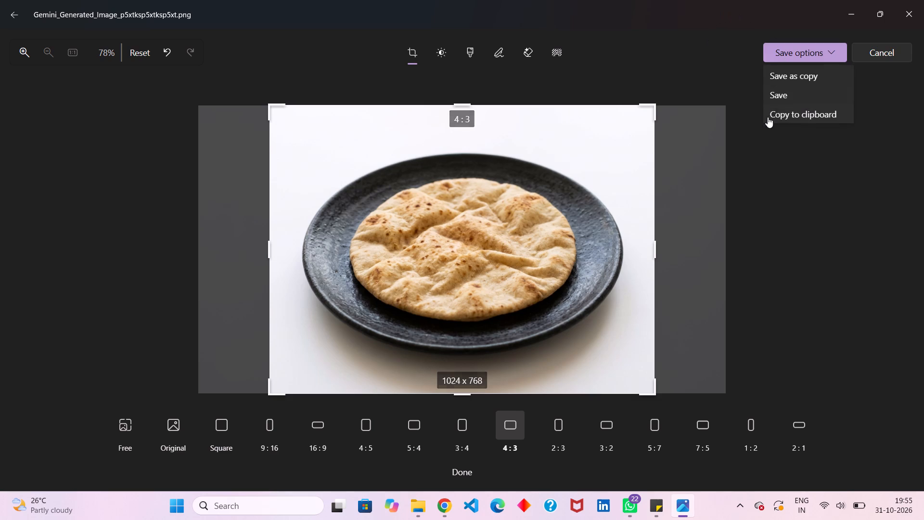
{"action": "left_click", "coordinate": [779, 91]}
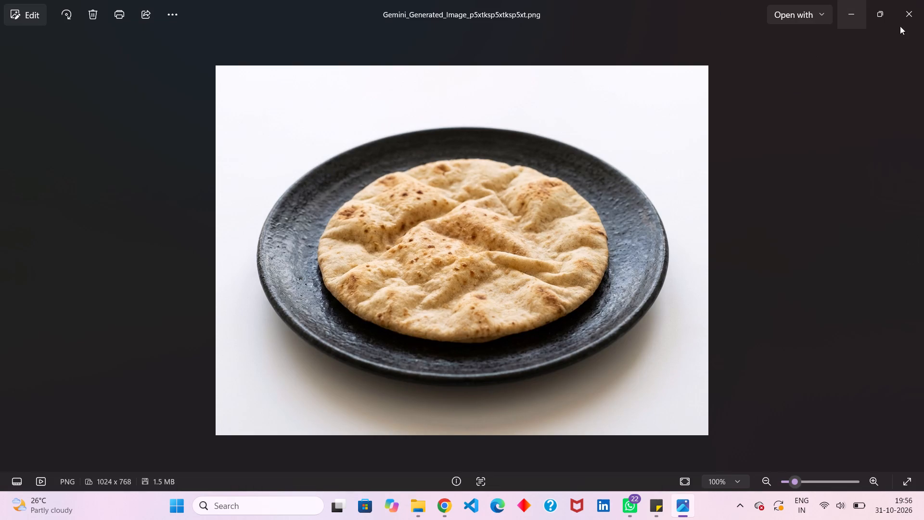
{"action": "left_click", "coordinate": [923, 0]}
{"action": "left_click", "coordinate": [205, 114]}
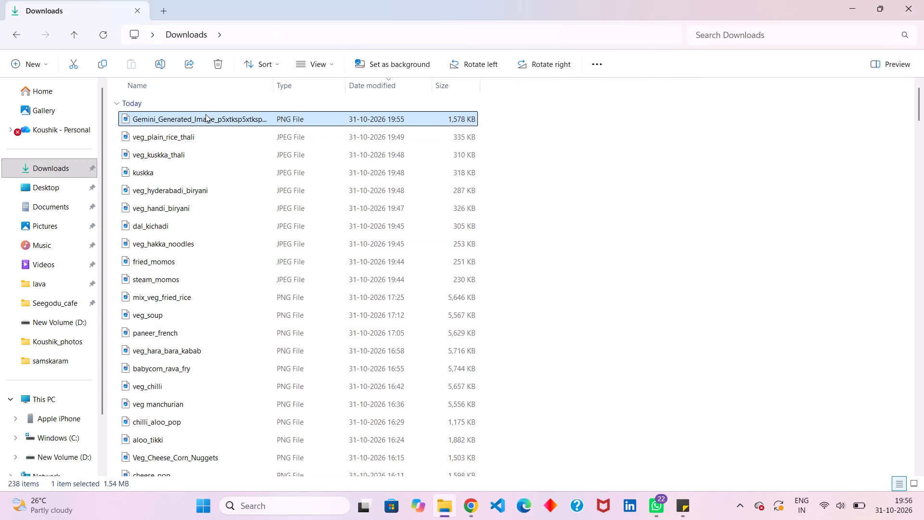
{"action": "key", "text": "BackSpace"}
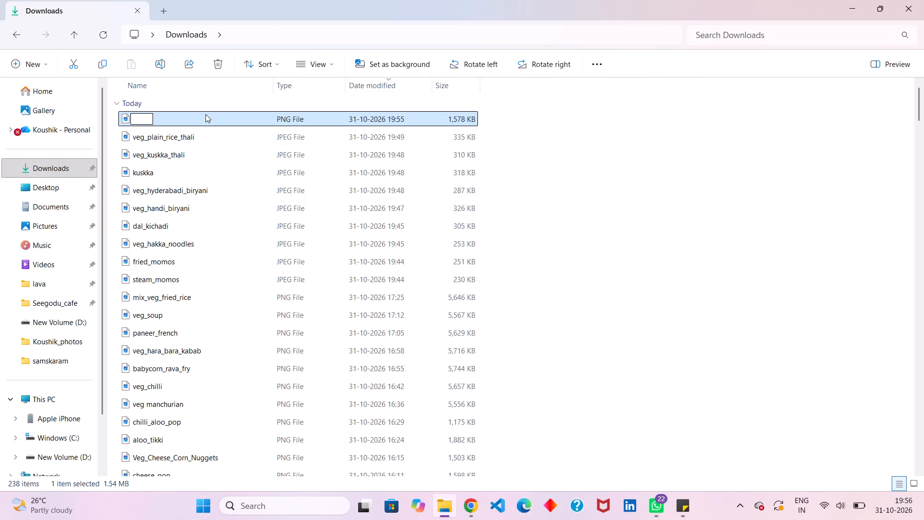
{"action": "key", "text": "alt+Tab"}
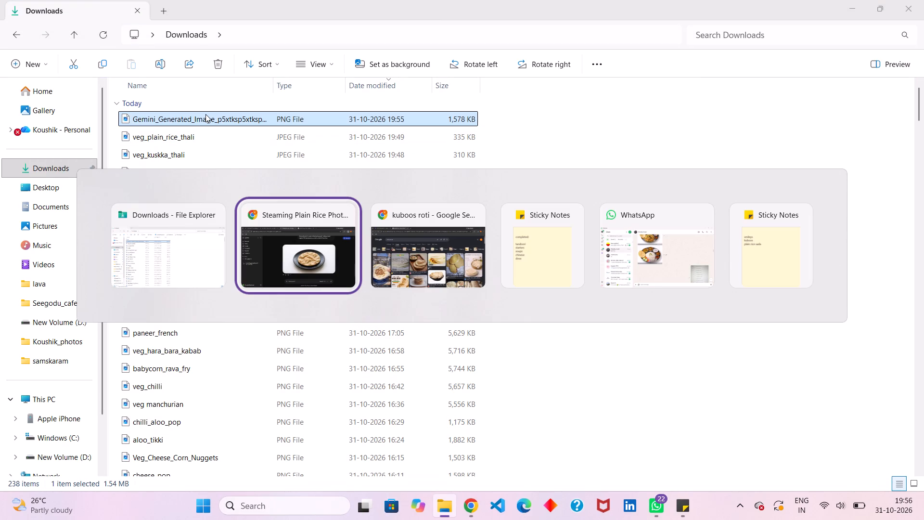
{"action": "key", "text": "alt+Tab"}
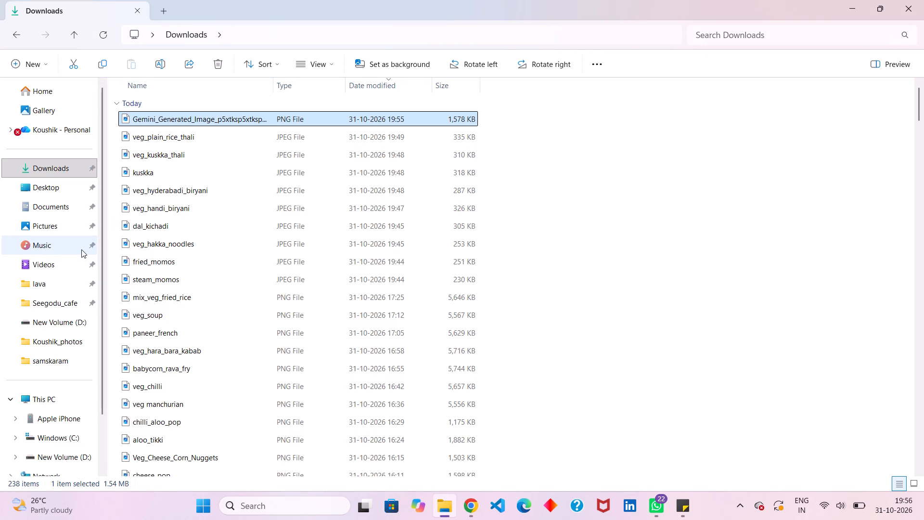
In Degreewala Admin, open the Tandoori category from the shop's linked items and find the Kuboos item.
{"action": "key", "text": "alt+Tab"}
{"action": "left_click", "coordinate": [417, 251], "text": "alt"}
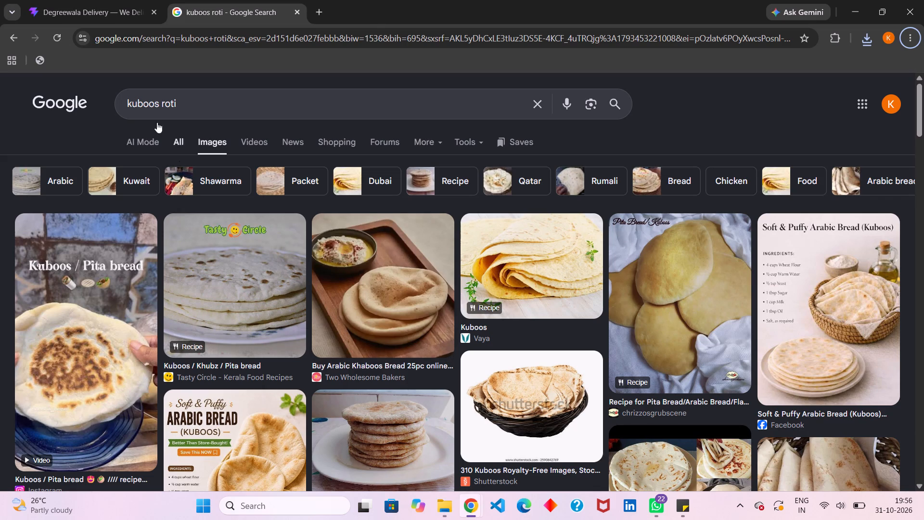
{"action": "left_click", "coordinate": [106, 0]}
{"action": "scroll", "coordinate": [157, 187], "scroll_direction": "up", "scroll_amount": 15}
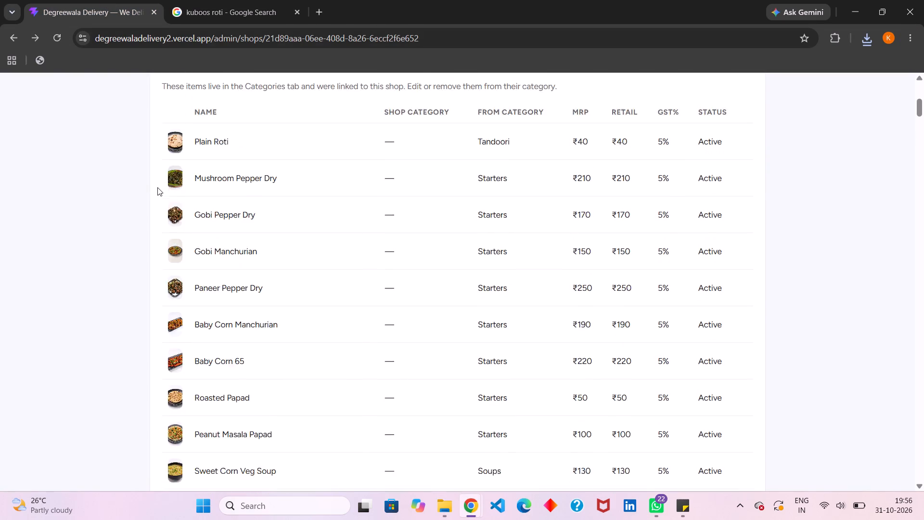
{"action": "scroll", "coordinate": [157, 187], "scroll_direction": "up", "scroll_amount": 4}
{"action": "scroll", "coordinate": [157, 187], "scroll_direction": "down", "scroll_amount": 7}
{"action": "scroll", "coordinate": [157, 187], "scroll_direction": "up", "scroll_amount": 1}
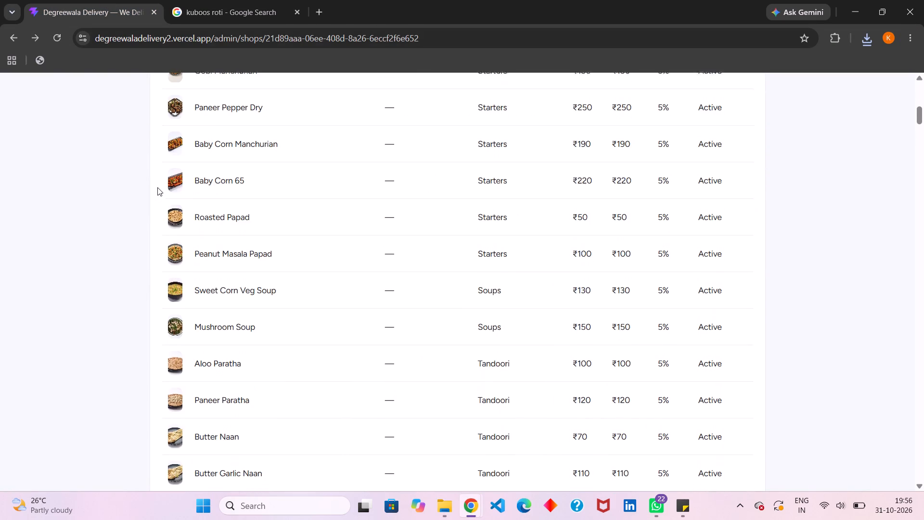
{"action": "scroll", "coordinate": [157, 187], "scroll_direction": "up", "scroll_amount": 2}
{"action": "left_click", "coordinate": [481, 141]}
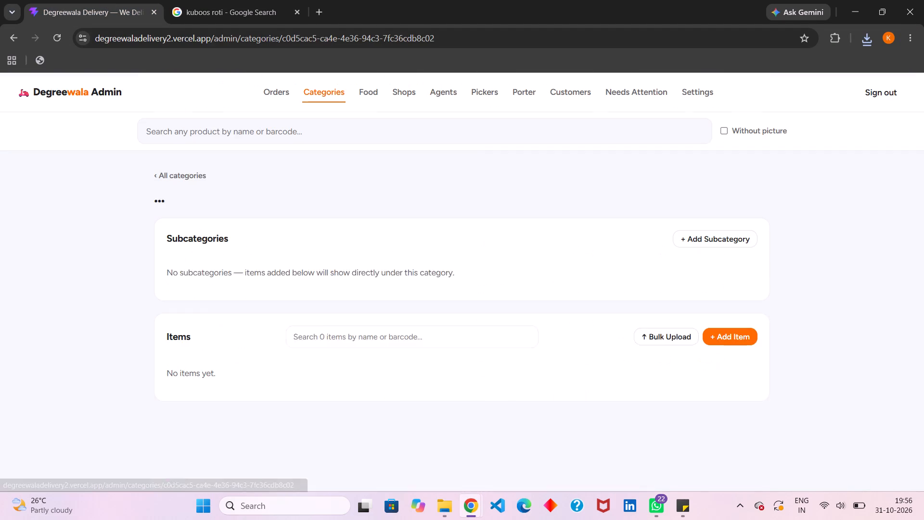
{"action": "scroll", "coordinate": [277, 241], "scroll_direction": "down", "scroll_amount": 5}
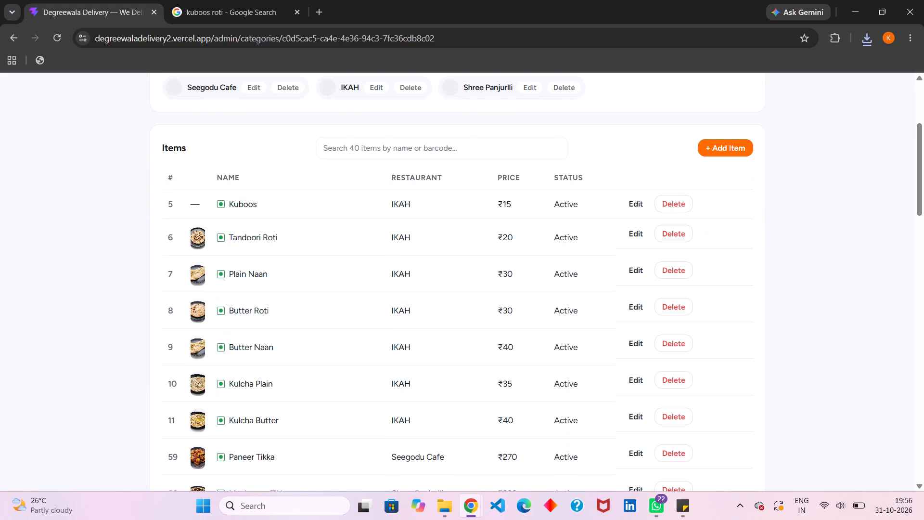
Rename the Gemini-generated image file in Downloads as kuboos.
{"action": "key", "text": "alt+Tab"}
{"action": "left_click", "coordinate": [213, 113]}
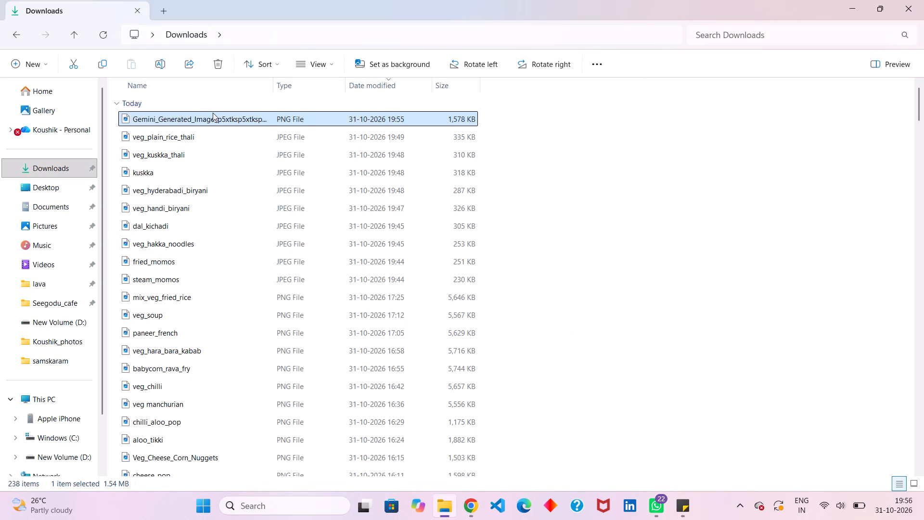
{"action": "left_click", "coordinate": [211, 117]}
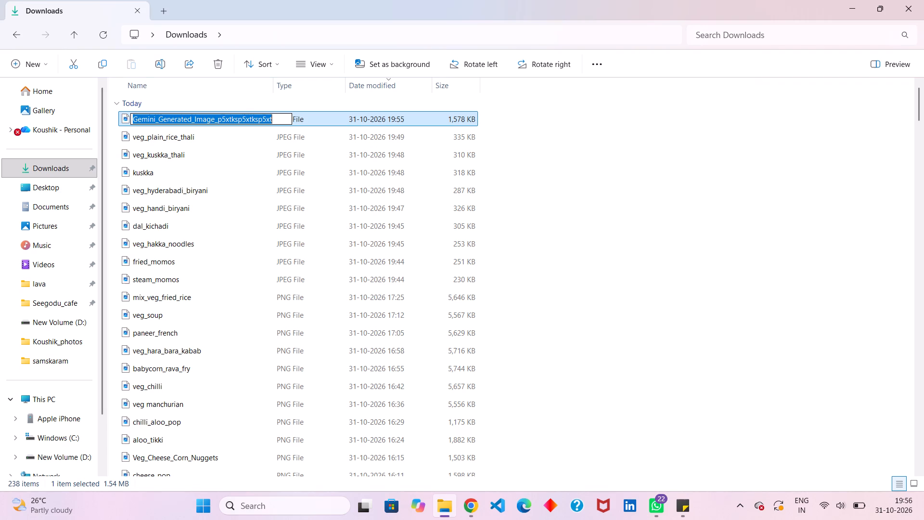
{"action": "type", "text": "kuboos"}
{"action": "key", "text": "Return"}
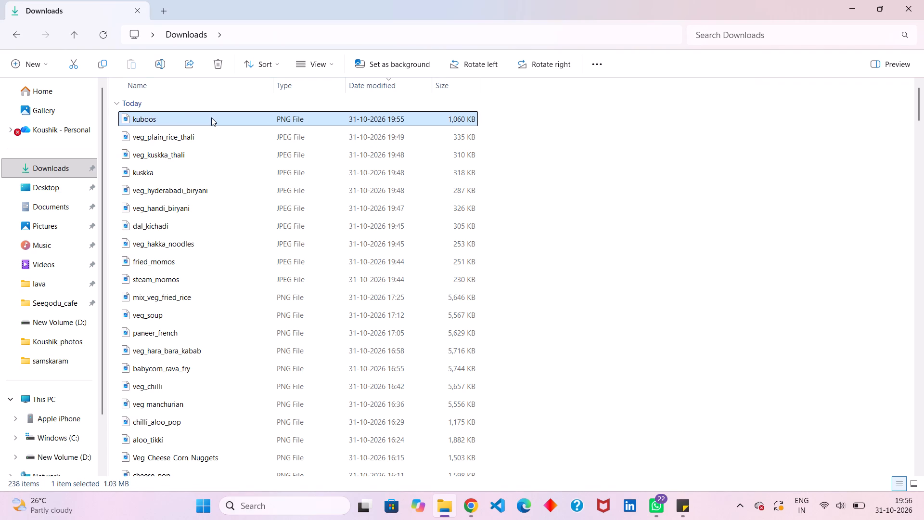
Edit the IKAH Kuboos item, set the kuboos file from Downloads as its item image and save.
{"action": "key", "text": "alt+Tab"}
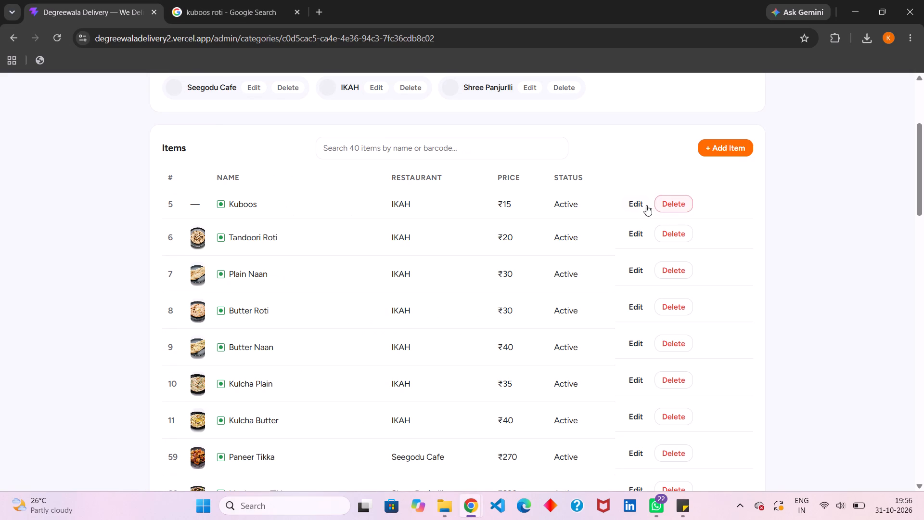
{"action": "left_click", "coordinate": [632, 204]}
{"action": "scroll", "coordinate": [404, 209], "scroll_direction": "down", "scroll_amount": 5}
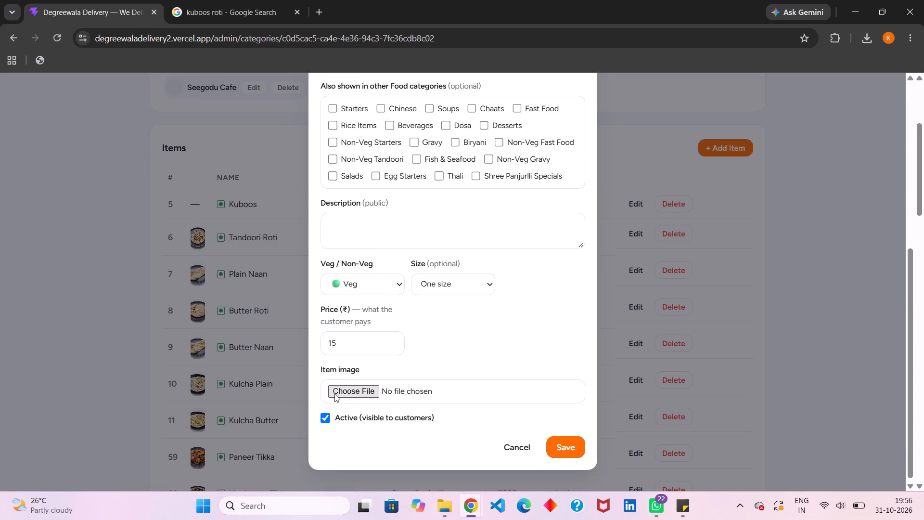
{"action": "left_click", "coordinate": [334, 393]}
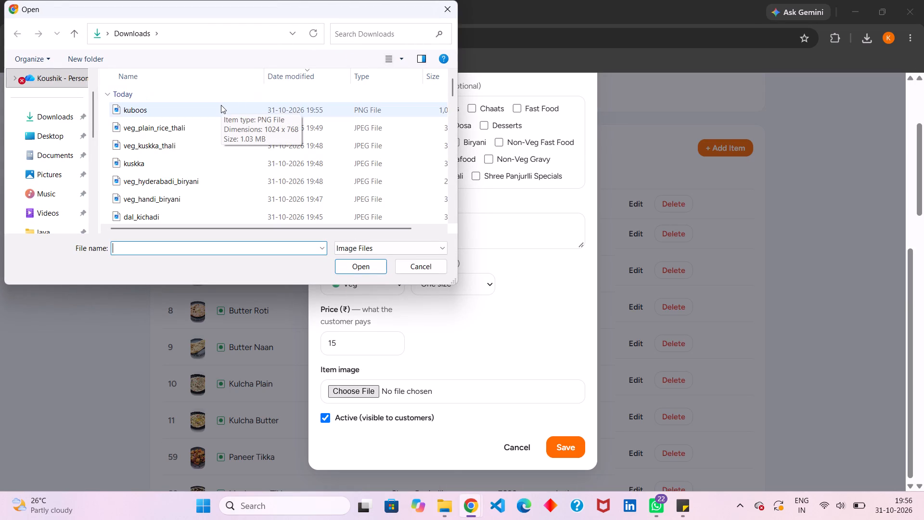
{"action": "double_click", "coordinate": [221, 105]}
{"action": "scroll", "coordinate": [366, 305], "scroll_direction": "down", "scroll_amount": 5}
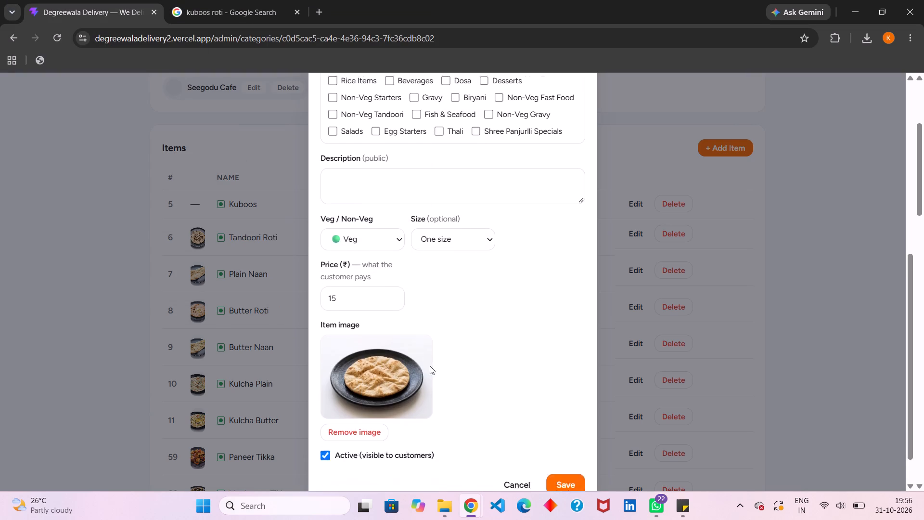
{"action": "scroll", "coordinate": [430, 366], "scroll_direction": "down", "scroll_amount": 1}
{"action": "left_click", "coordinate": [579, 443]}
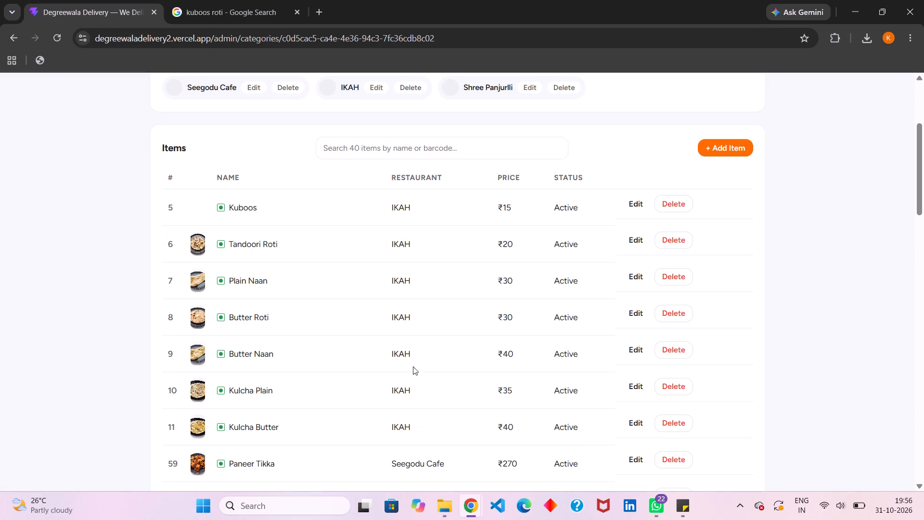
Check the Tandoori category's item list for missing images, then return to the Seegodu Cafe shop page.
{"action": "scroll", "coordinate": [235, 197], "scroll_direction": "up", "scroll_amount": 3}
{"action": "scroll", "coordinate": [257, 335], "scroll_direction": "down", "scroll_amount": 3}
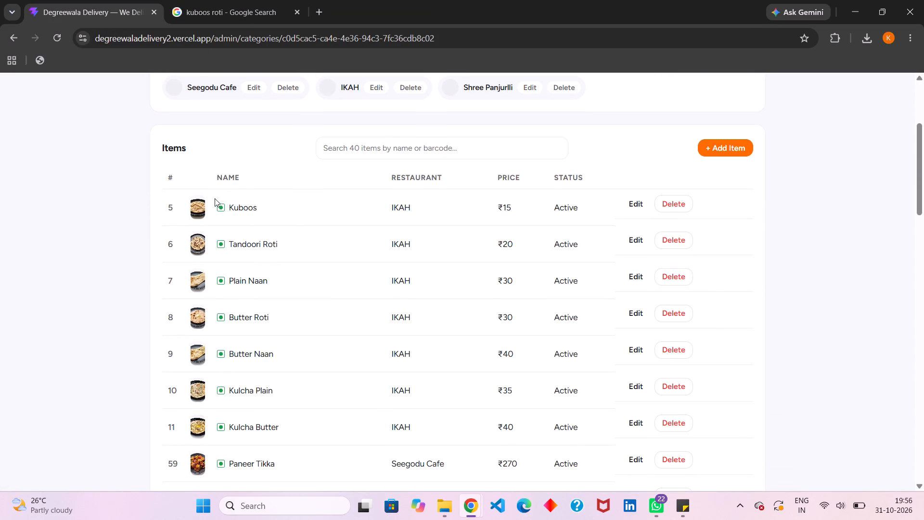
{"action": "scroll", "coordinate": [208, 404], "scroll_direction": "down", "scroll_amount": 3}
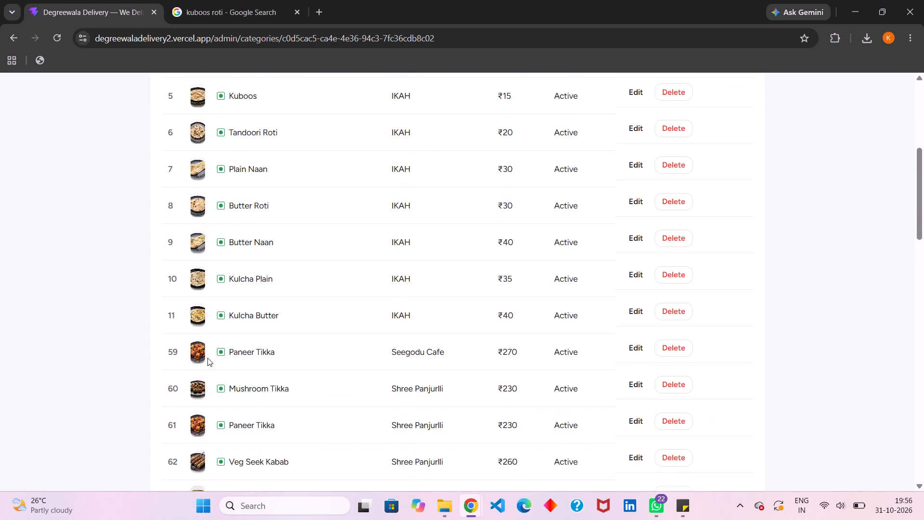
{"action": "scroll", "coordinate": [207, 330], "scroll_direction": "down", "scroll_amount": 6}
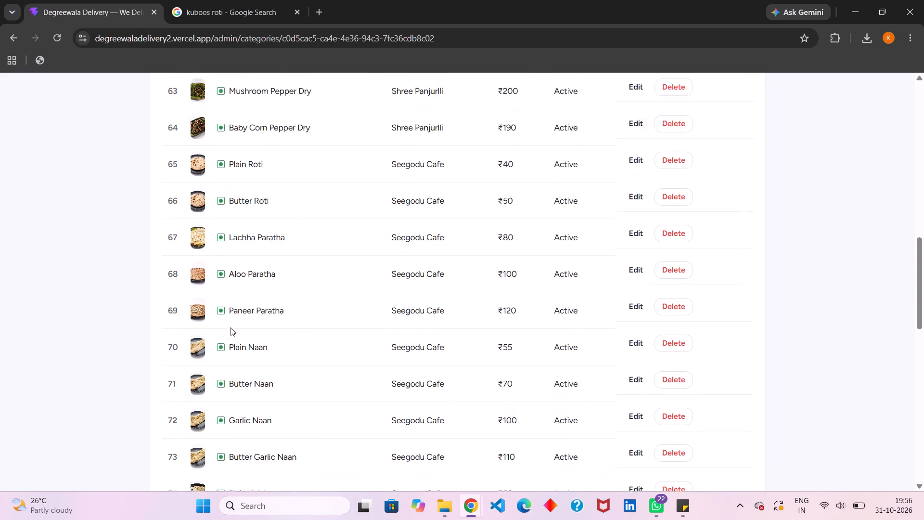
{"action": "scroll", "coordinate": [231, 327], "scroll_direction": "down", "scroll_amount": 8}
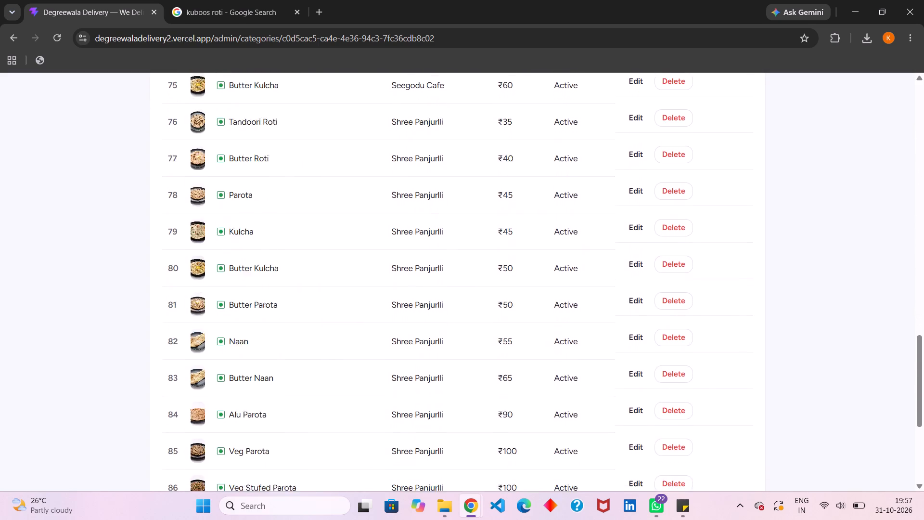
{"action": "scroll", "coordinate": [231, 327], "scroll_direction": "down", "scroll_amount": 5}
{"action": "left_click", "coordinate": [231, 327]}
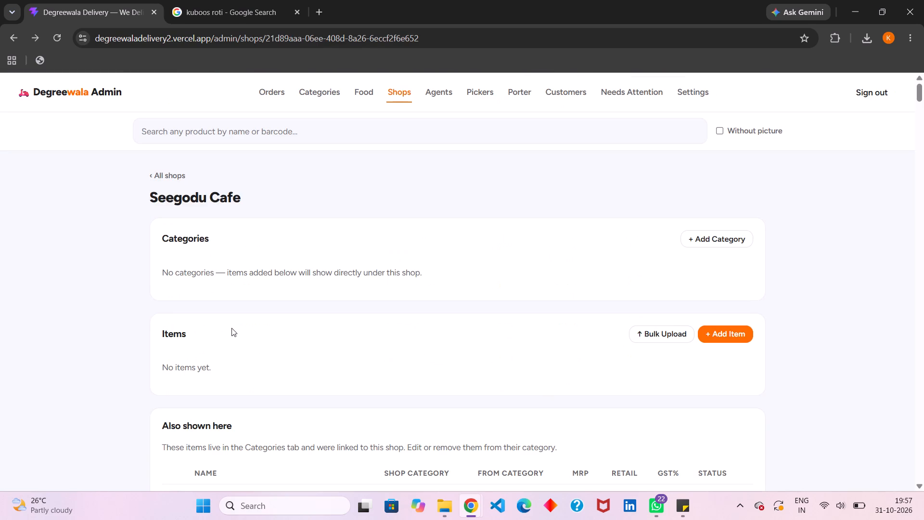
Delete the kuboos line from the sticky note listing smileys and plain rice sada, then return to the Seegodu Cafe page in Chrome.
{"action": "key", "text": "alt+Tab"}
{"action": "left_click", "coordinate": [775, 221], "text": "alt"}
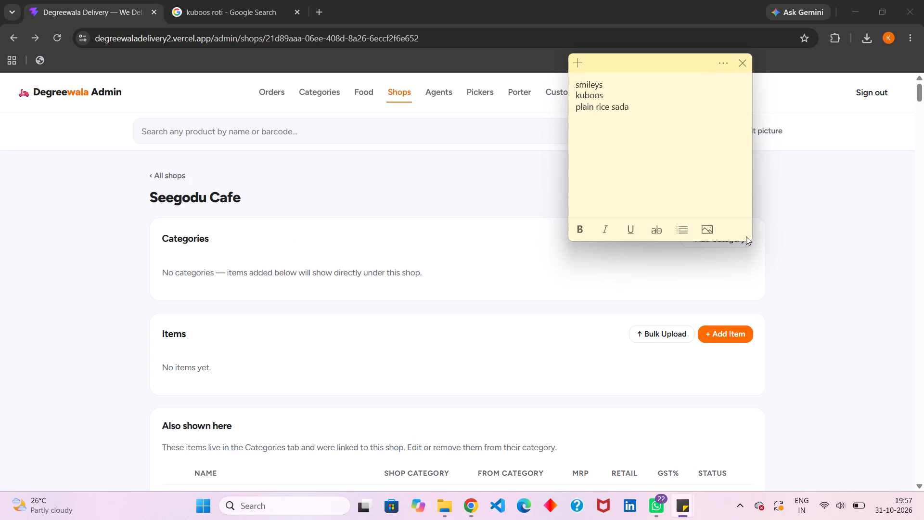
{"action": "left_click_drag", "start_coordinate": [617, 96], "coordinate": [571, 97]}
{"action": "left_click_drag", "start_coordinate": [571, 97], "coordinate": [570, 97]}
{"action": "key", "text": "BackSpace"}
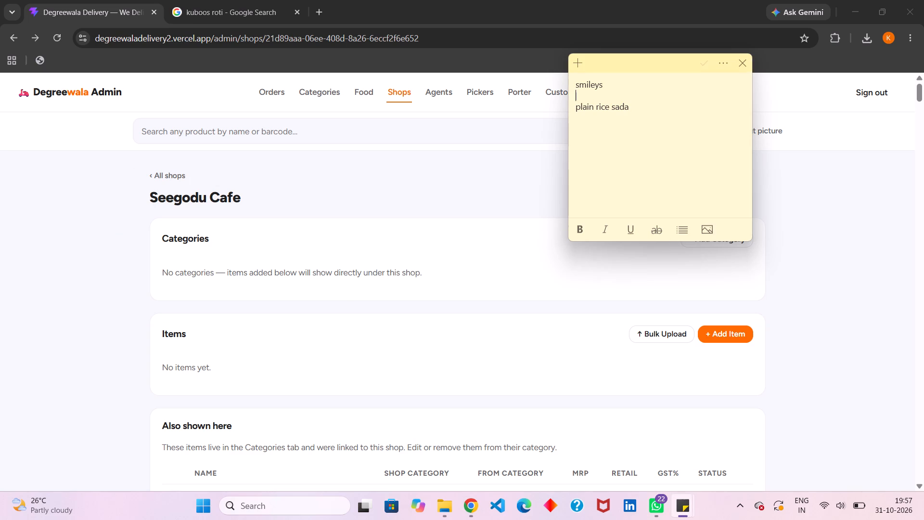
{"action": "key", "text": "BackSpace"}
{"action": "left_click", "coordinate": [820, 170]}
{"action": "key", "text": "alt+Tab"}
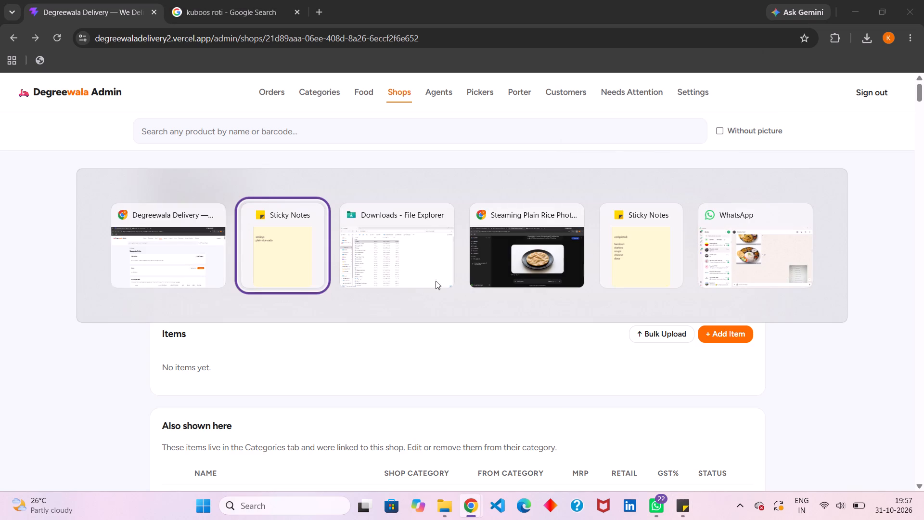
{"action": "left_click", "coordinate": [207, 251], "text": "alt"}
Open the Starters category from Seegodu Cafe's linked items and check its item list for missing images.
{"action": "scroll", "coordinate": [260, 291], "scroll_direction": "down", "scroll_amount": 4}
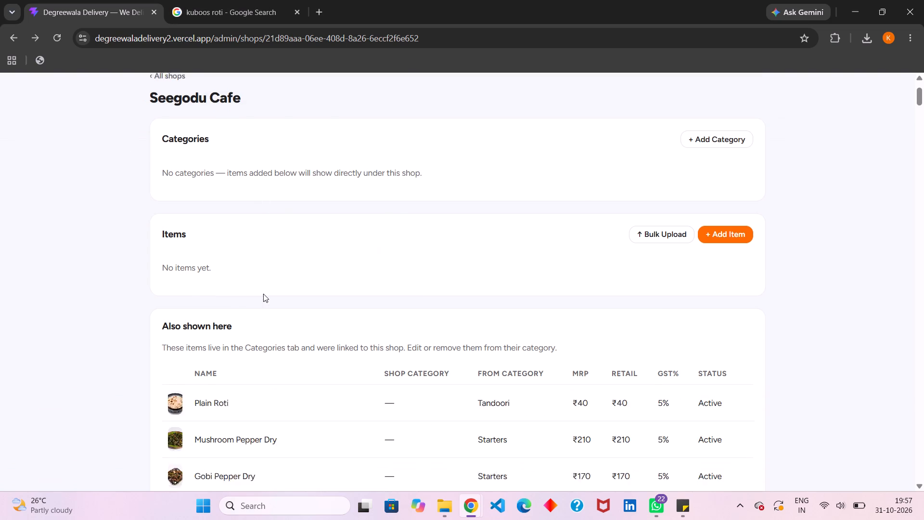
{"action": "left_click", "coordinate": [498, 301]}
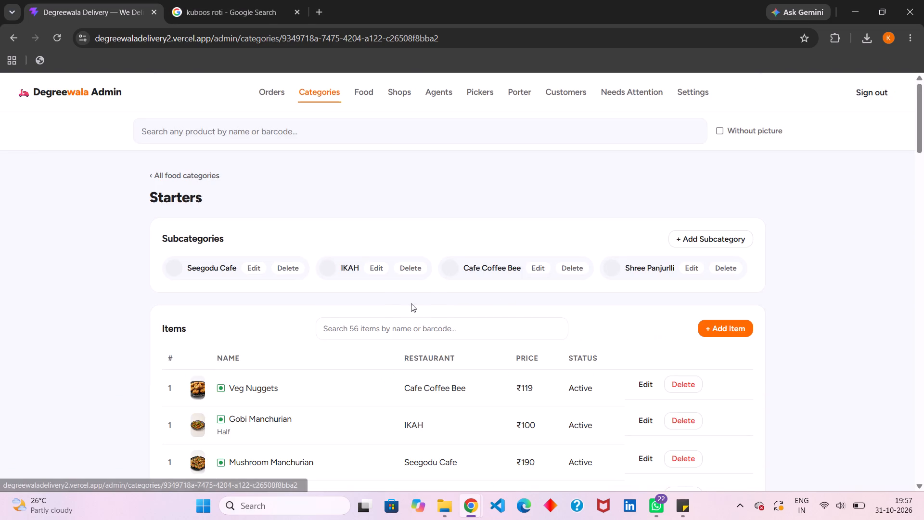
{"action": "scroll", "coordinate": [394, 305], "scroll_direction": "down", "scroll_amount": 3}
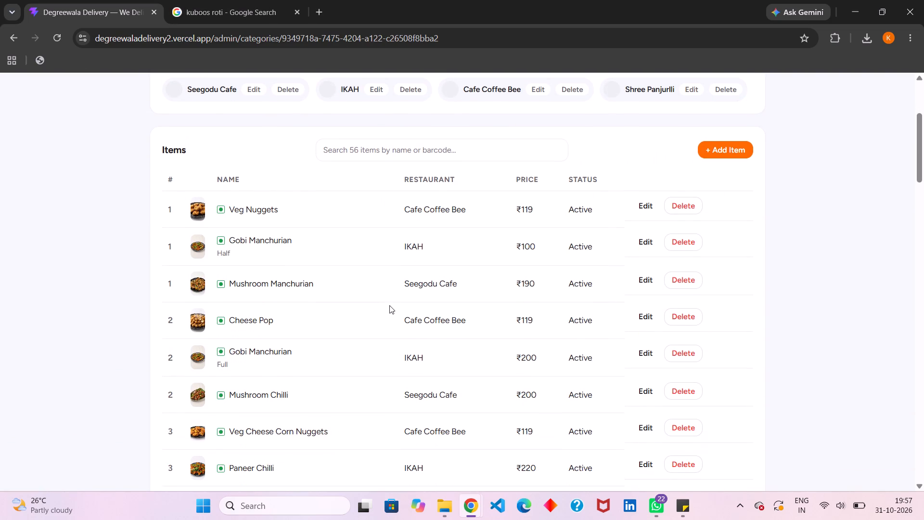
{"action": "scroll", "coordinate": [389, 305], "scroll_direction": "down", "scroll_amount": 4}
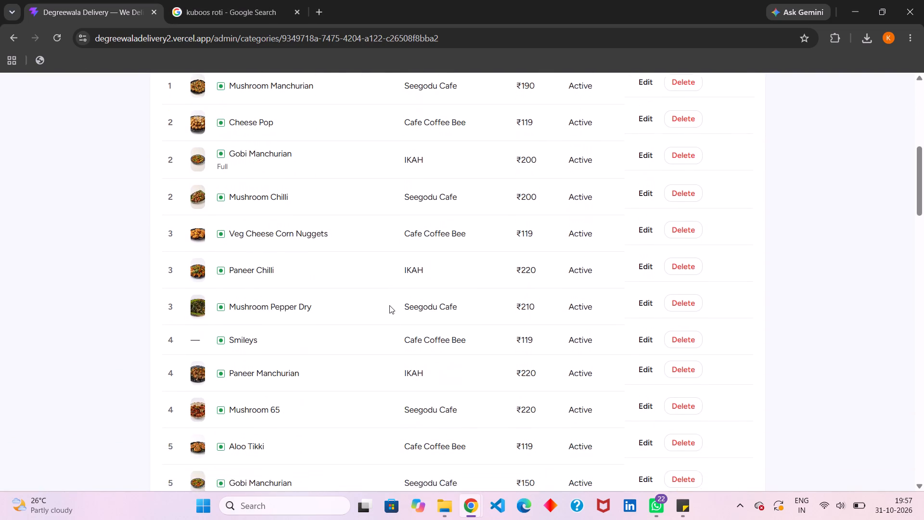
{"action": "scroll", "coordinate": [389, 305], "scroll_direction": "down", "scroll_amount": 8}
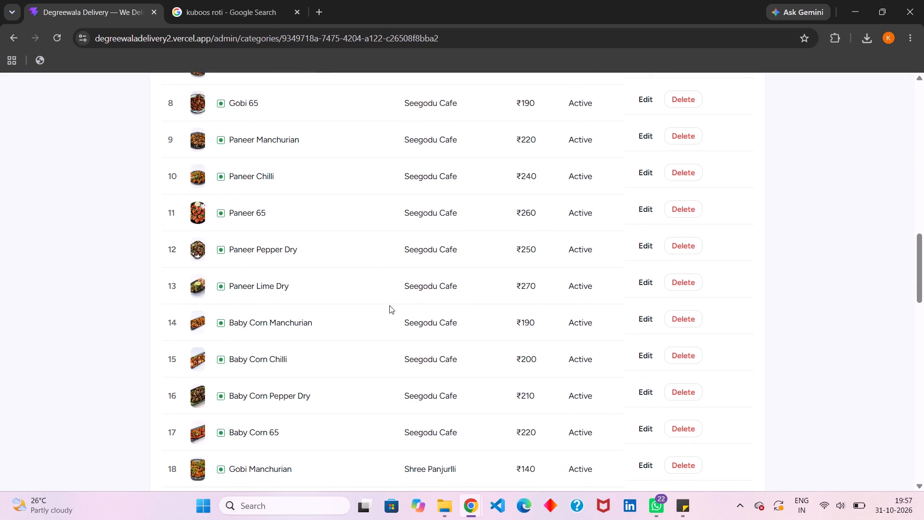
In the completed sticky note, add "(smiley)" after starters, then return to Chrome.
{"action": "key", "text": "alt+Tab"}
{"action": "left_click", "coordinate": [642, 252], "text": "alt"}
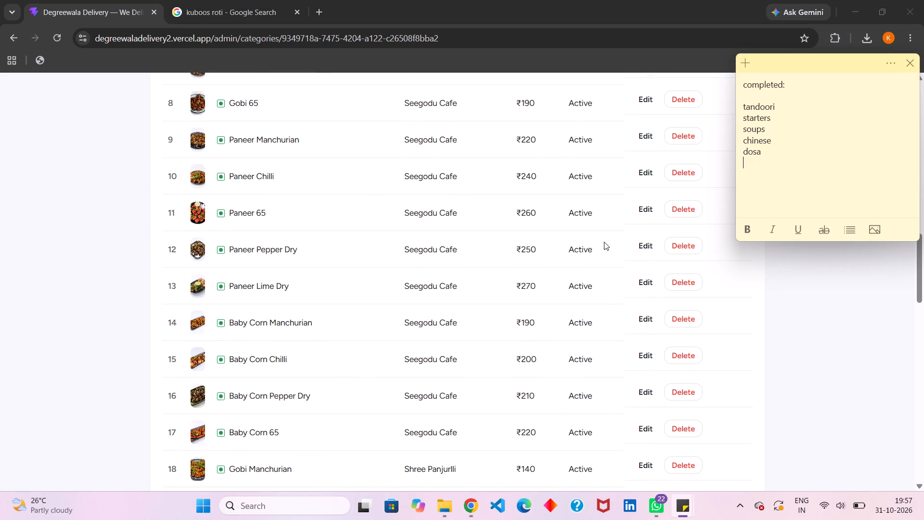
{"action": "left_click", "coordinate": [791, 120]}
{"action": "type", "text": "()"}
{"action": "key", "text": "Left"}
{"action": "type", "text": "smil"}
{"action": "type", "text": "ey"}
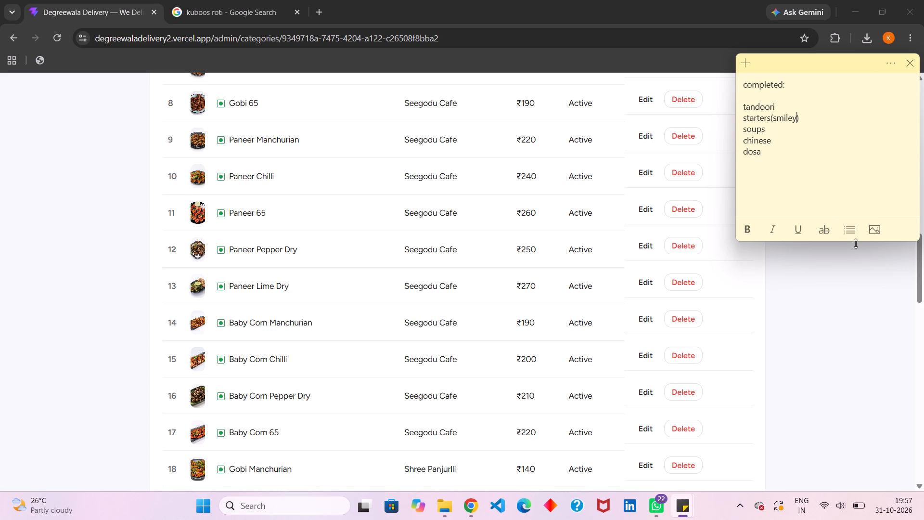
{"action": "left_click", "coordinate": [834, 171]}
{"action": "left_click", "coordinate": [861, 271]}
Recheck the full Starters item list for missing images, then return to the Seegodu Cafe shop page.
{"action": "scroll", "coordinate": [640, 299], "scroll_direction": "up", "scroll_amount": 3}
{"action": "scroll", "coordinate": [605, 279], "scroll_direction": "up", "scroll_amount": 3}
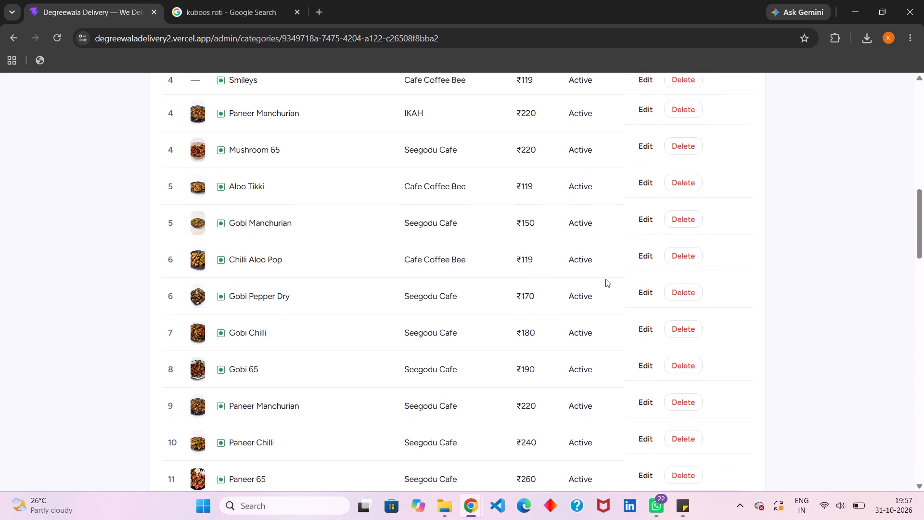
{"action": "scroll", "coordinate": [605, 279], "scroll_direction": "up", "scroll_amount": 9}
{"action": "scroll", "coordinate": [461, 305], "scroll_direction": "down", "scroll_amount": 2}
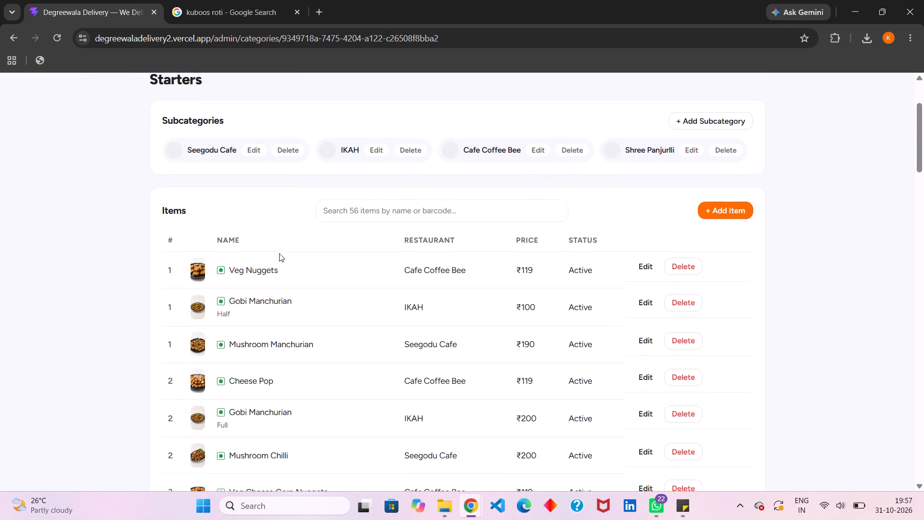
{"action": "scroll", "coordinate": [279, 253], "scroll_direction": "down", "scroll_amount": 4}
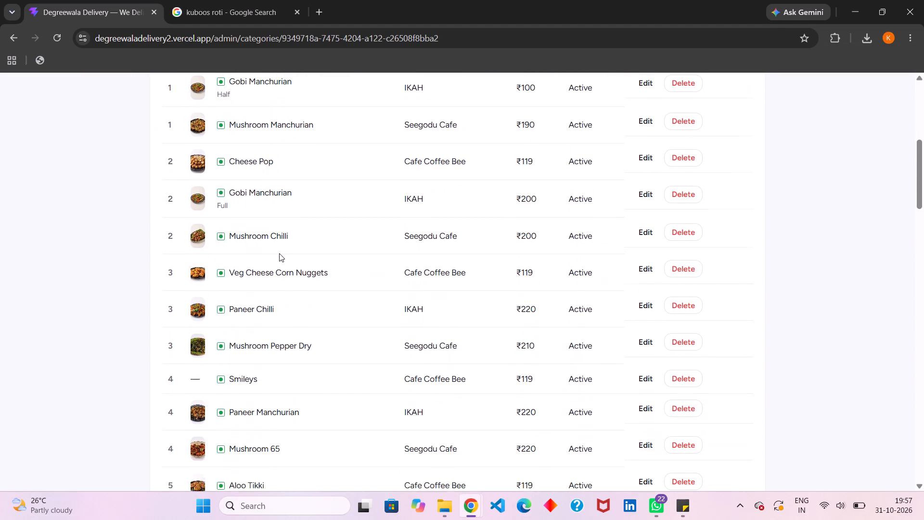
{"action": "scroll", "coordinate": [279, 253], "scroll_direction": "down", "scroll_amount": 4}
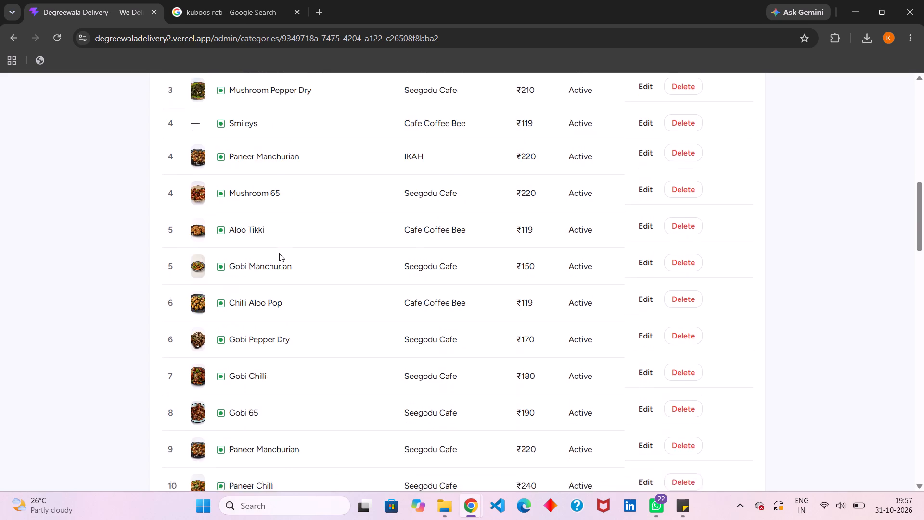
{"action": "scroll", "coordinate": [279, 253], "scroll_direction": "down", "scroll_amount": 11}
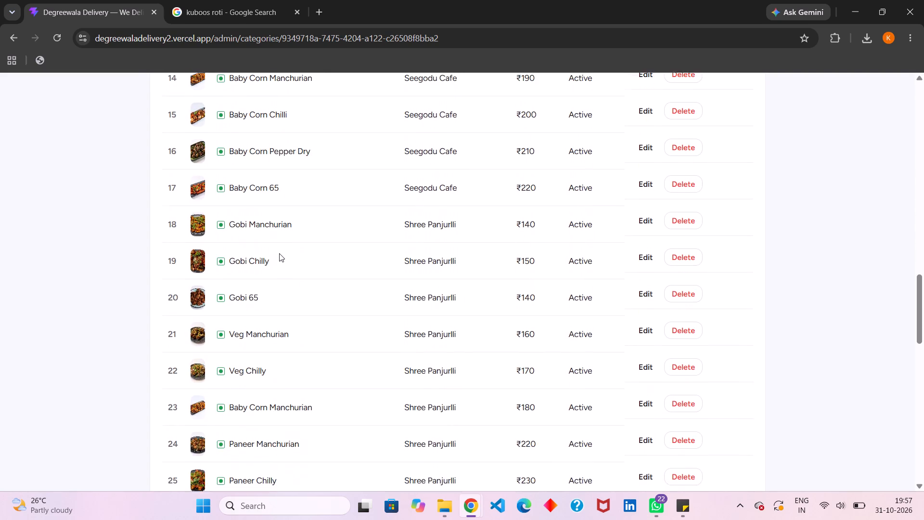
{"action": "scroll", "coordinate": [279, 253], "scroll_direction": "down", "scroll_amount": 11}
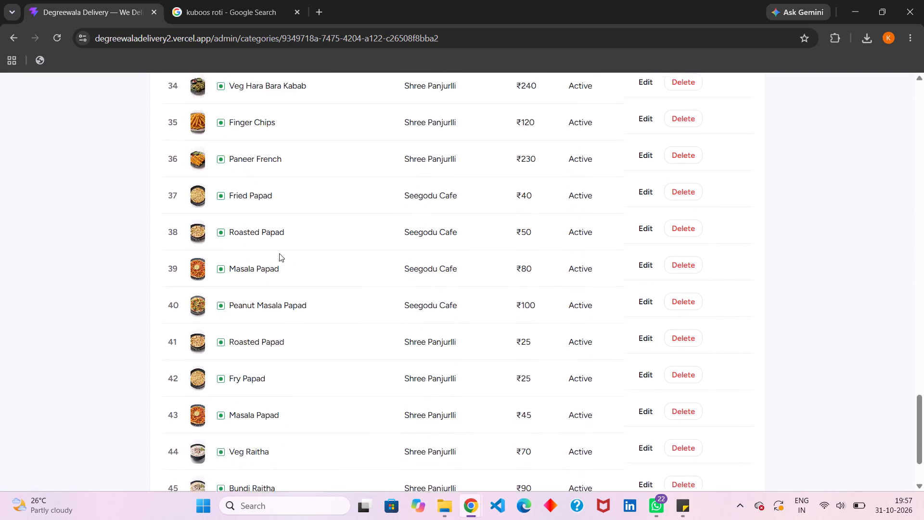
{"action": "scroll", "coordinate": [279, 253], "scroll_direction": "down", "scroll_amount": 5}
{"action": "scroll", "coordinate": [279, 253], "scroll_direction": "up", "scroll_amount": 6}
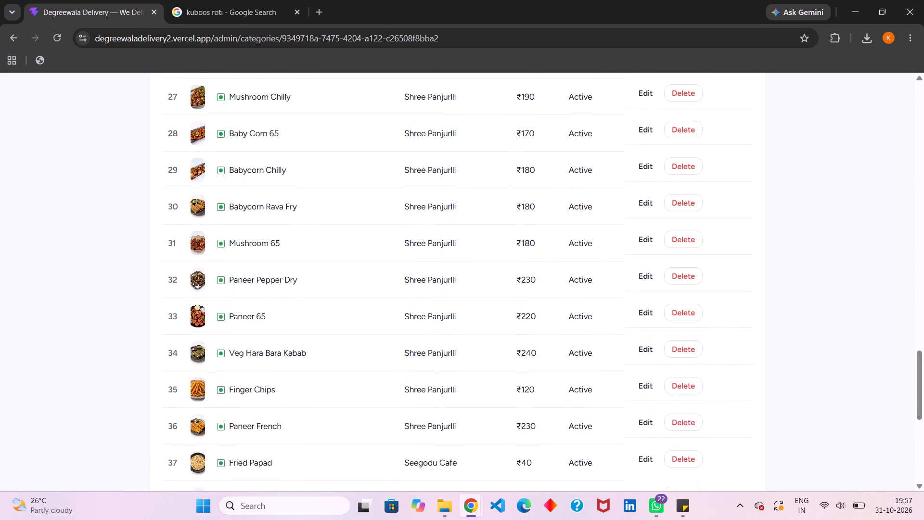
{"action": "scroll", "coordinate": [279, 253], "scroll_direction": "up", "scroll_amount": 17}
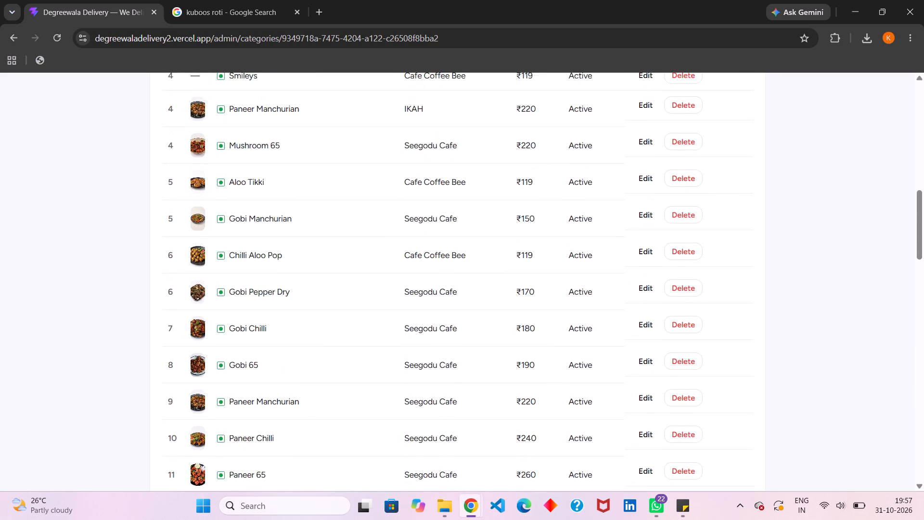
{"action": "scroll", "coordinate": [279, 253], "scroll_direction": "up", "scroll_amount": 9}
{"action": "left_click", "coordinate": [279, 253]}
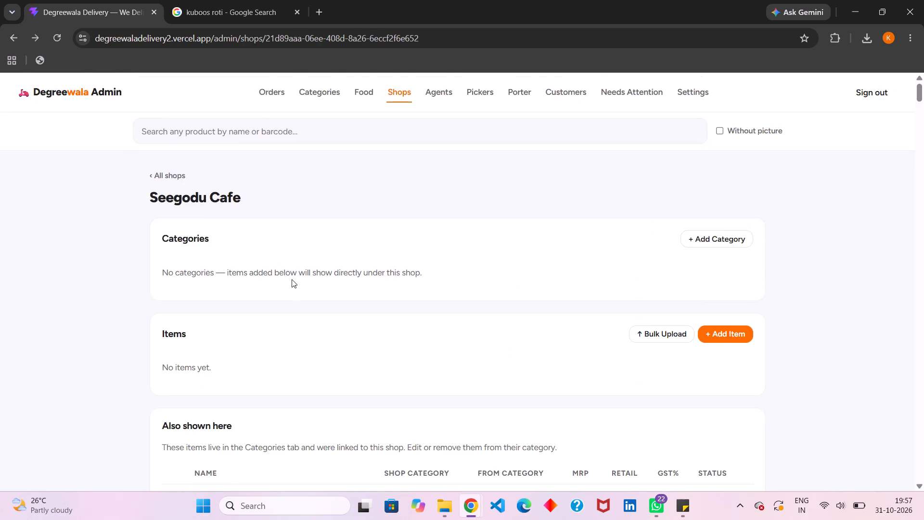
Open the Soups category from Seegodu Cafe's linked items, check its items for missing images, and return to the shop page.
{"action": "scroll", "coordinate": [292, 280], "scroll_direction": "down", "scroll_amount": 4}
{"action": "key", "text": "alt+Tab"}
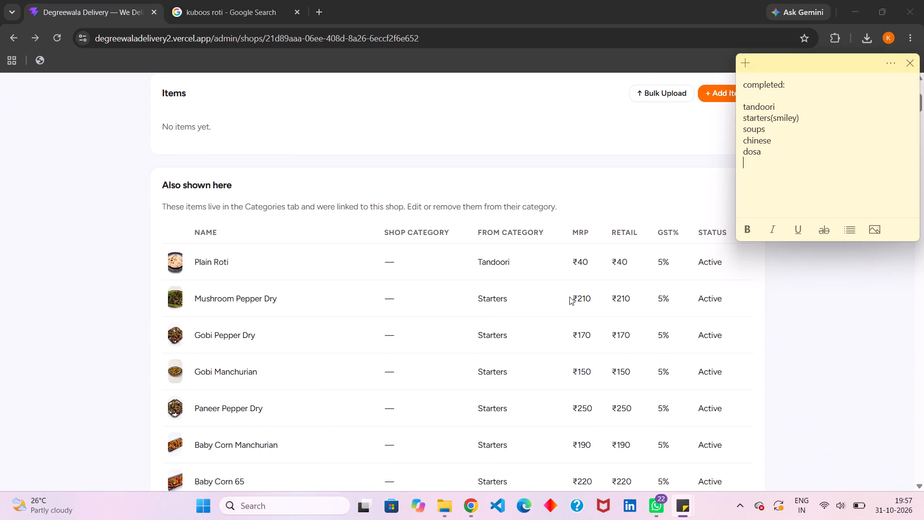
{"action": "scroll", "coordinate": [582, 306], "scroll_direction": "down", "scroll_amount": 3}
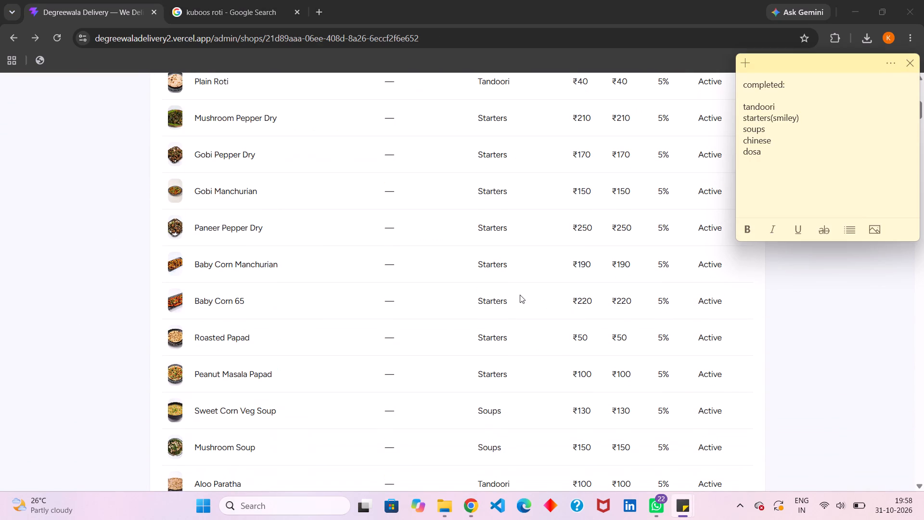
{"action": "scroll", "coordinate": [490, 272], "scroll_direction": "down", "scroll_amount": 2}
{"action": "left_click", "coordinate": [488, 293]}
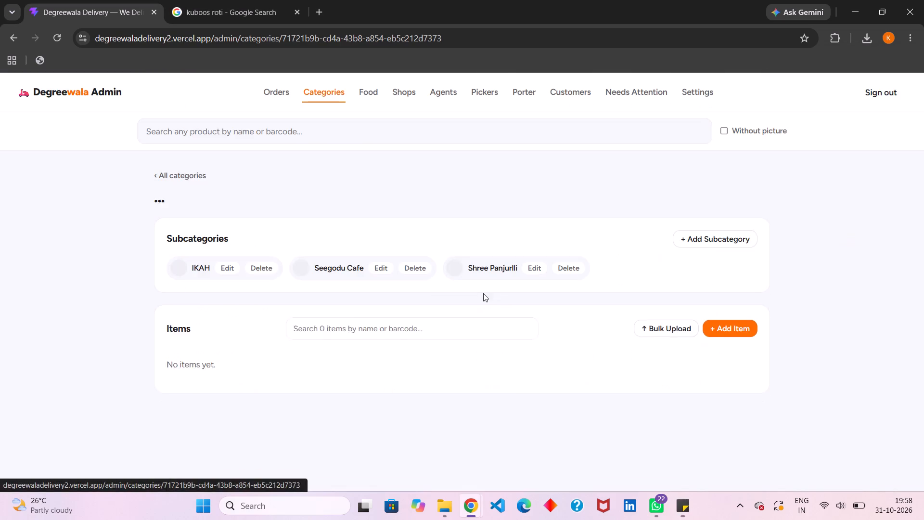
{"action": "scroll", "coordinate": [406, 293], "scroll_direction": "down", "scroll_amount": 6}
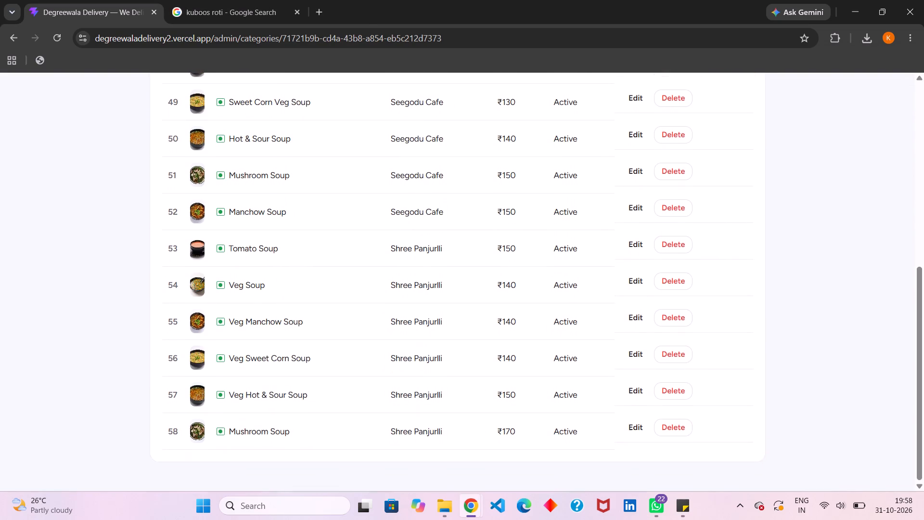
{"action": "scroll", "coordinate": [406, 293], "scroll_direction": "down", "scroll_amount": 1}
{"action": "left_click", "coordinate": [406, 293]}
From the Seegodu Cafe shop page, open the Chinese category of its linked items and scan the first items for missing images.
{"action": "key", "text": "alt+Tab"}
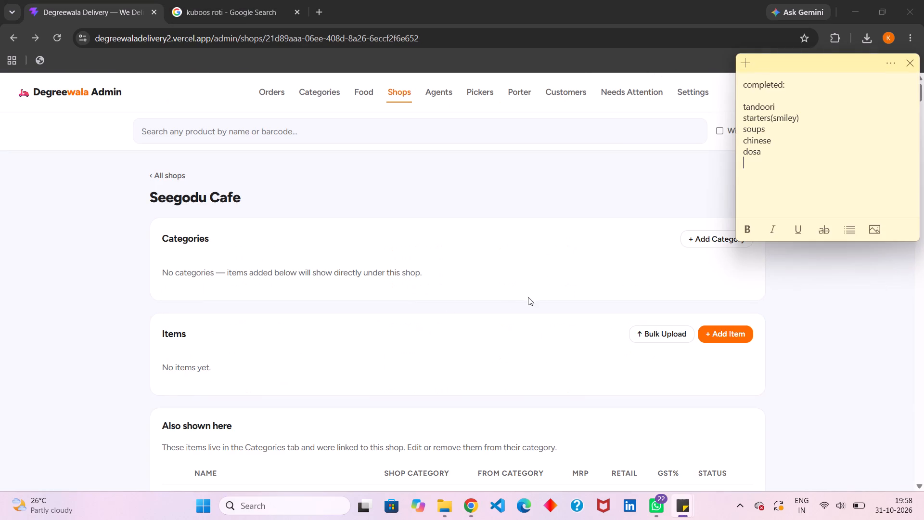
{"action": "scroll", "coordinate": [544, 297], "scroll_direction": "down", "scroll_amount": 7}
{"action": "scroll", "coordinate": [507, 330], "scroll_direction": "down", "scroll_amount": 4}
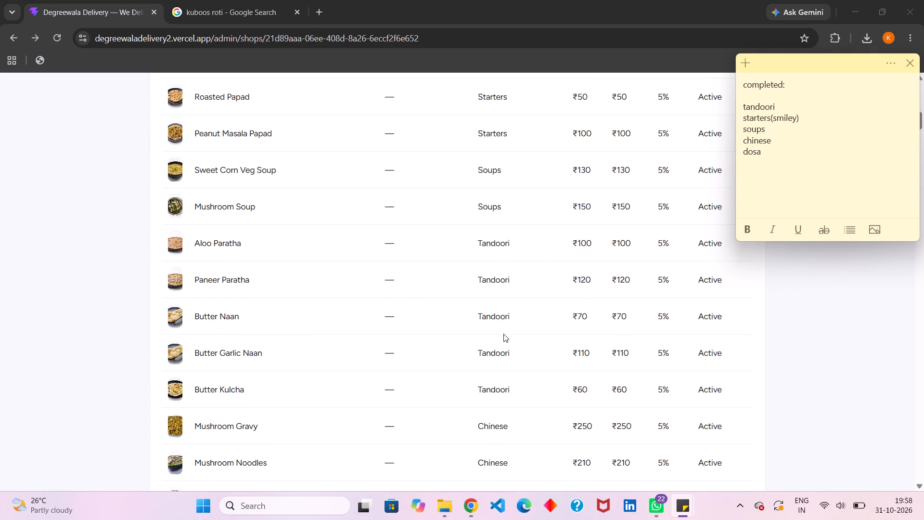
{"action": "scroll", "coordinate": [502, 340], "scroll_direction": "down", "scroll_amount": 3}
{"action": "left_click", "coordinate": [498, 323]}
{"action": "scroll", "coordinate": [498, 323], "scroll_direction": "down", "scroll_amount": 1}
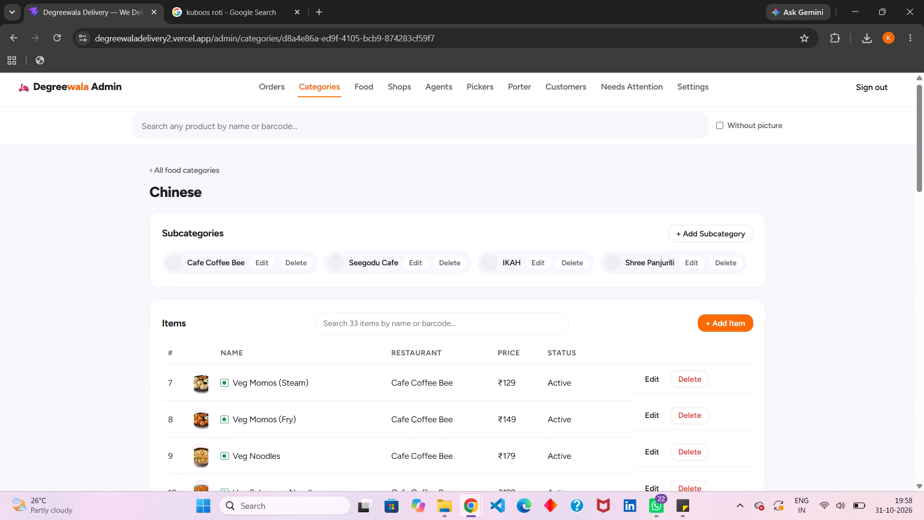
{"action": "scroll", "coordinate": [498, 323], "scroll_direction": "down", "scroll_amount": 3}
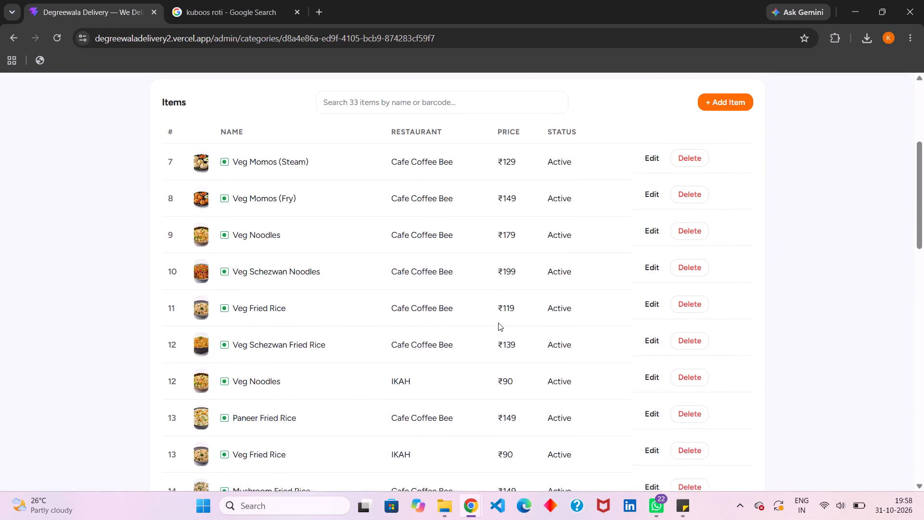
{"action": "scroll", "coordinate": [498, 323], "scroll_direction": "down", "scroll_amount": 2}
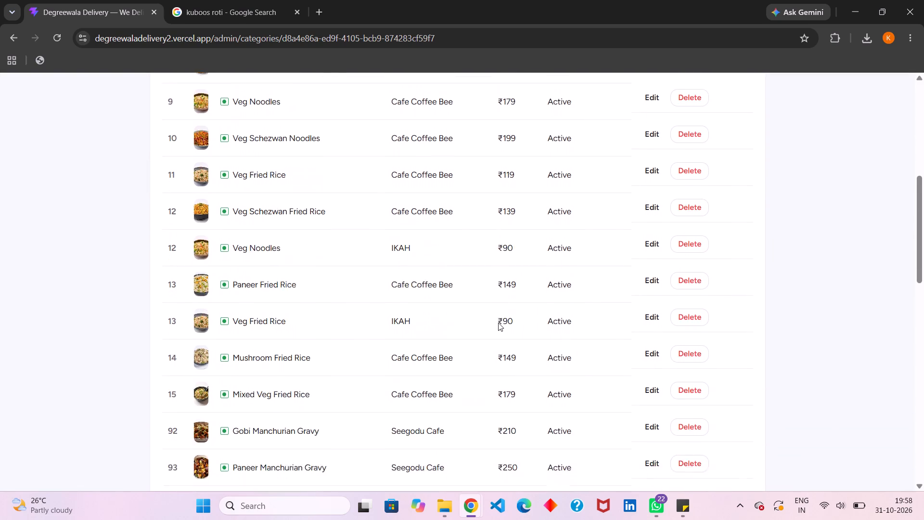
{"action": "scroll", "coordinate": [498, 323], "scroll_direction": "down", "scroll_amount": 4}
Recheck the Chinese item list from its first item to the end for missing images, then return to the Seegodu Cafe shop page.
{"action": "scroll", "coordinate": [498, 323], "scroll_direction": "up", "scroll_amount": 3}
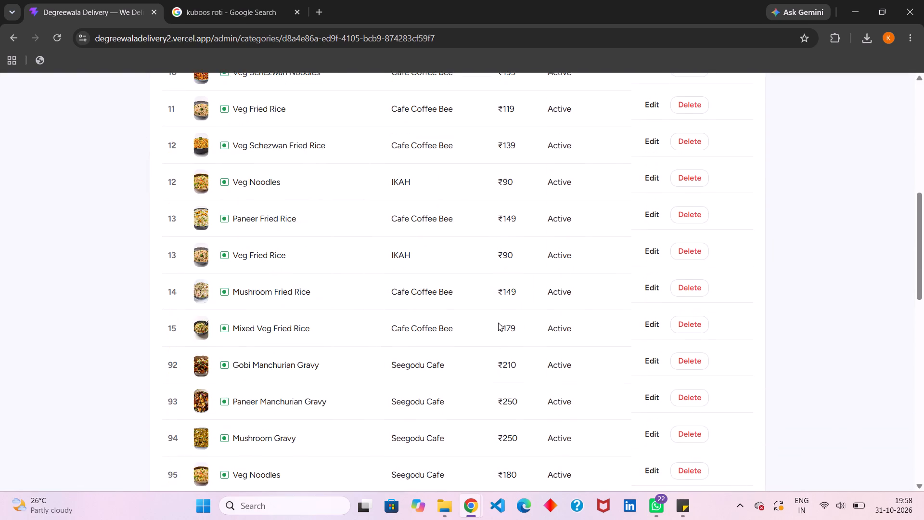
{"action": "scroll", "coordinate": [498, 323], "scroll_direction": "up", "scroll_amount": 3}
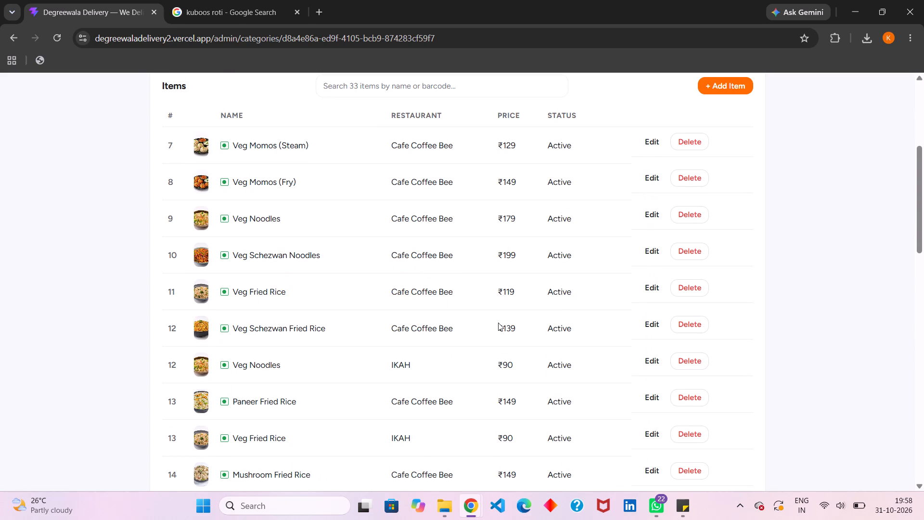
{"action": "scroll", "coordinate": [498, 323], "scroll_direction": "down", "scroll_amount": 1}
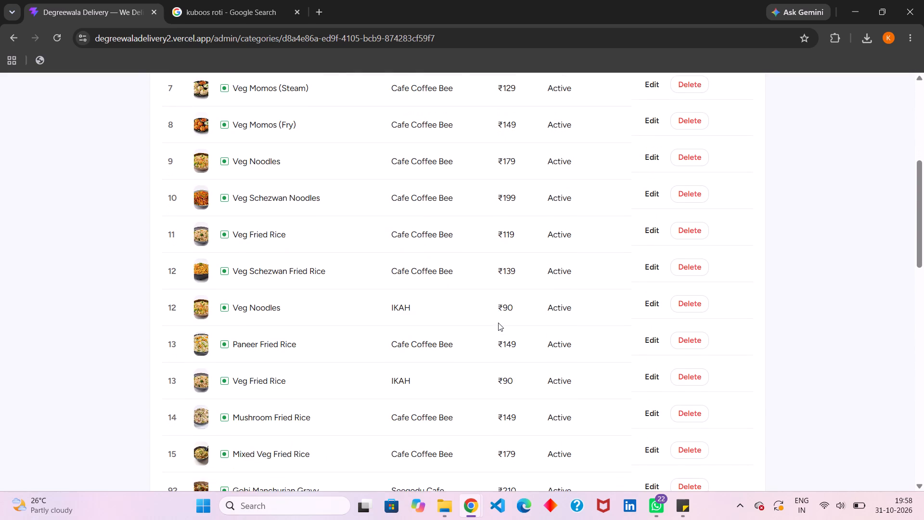
{"action": "scroll", "coordinate": [498, 323], "scroll_direction": "down", "scroll_amount": 7}
{"action": "scroll", "coordinate": [498, 322], "scroll_direction": "up", "scroll_amount": 3}
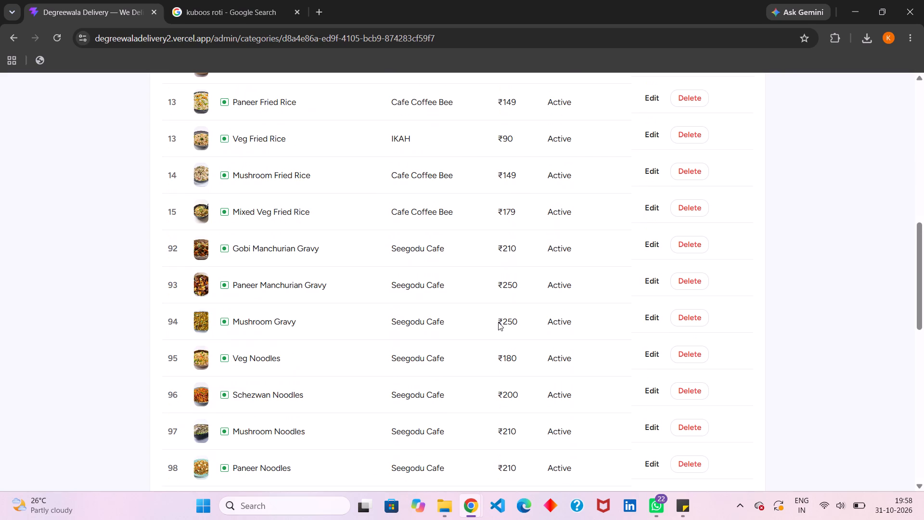
{"action": "scroll", "coordinate": [498, 322], "scroll_direction": "up", "scroll_amount": 6}
{"action": "scroll", "coordinate": [498, 322], "scroll_direction": "down", "scroll_amount": 1}
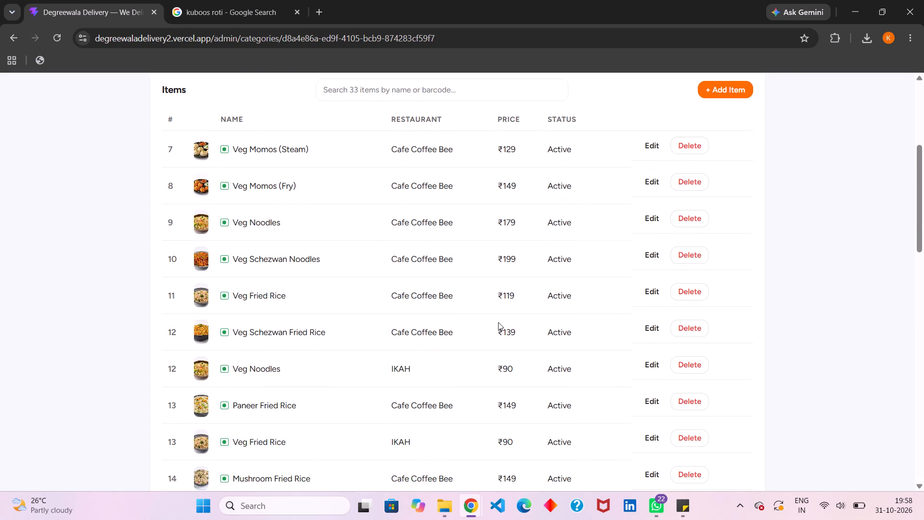
{"action": "scroll", "coordinate": [498, 322], "scroll_direction": "down", "scroll_amount": 6}
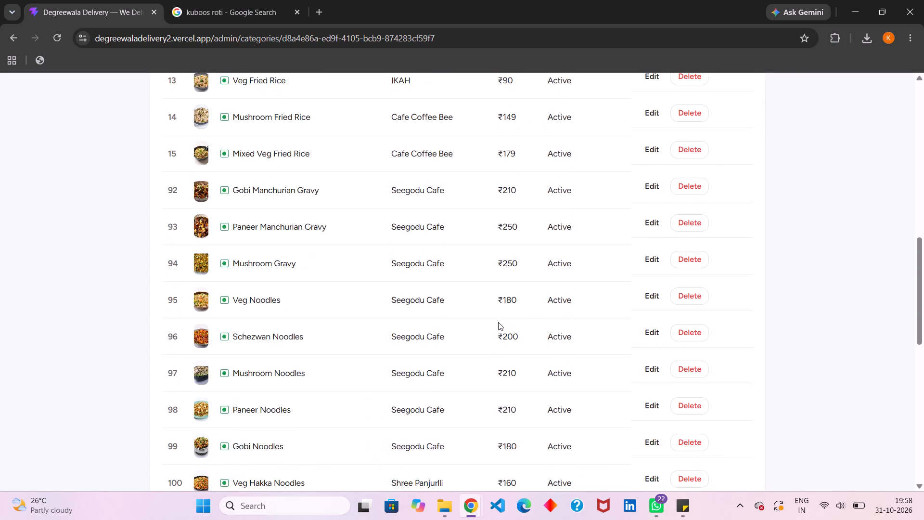
{"action": "scroll", "coordinate": [498, 322], "scroll_direction": "down", "scroll_amount": 4}
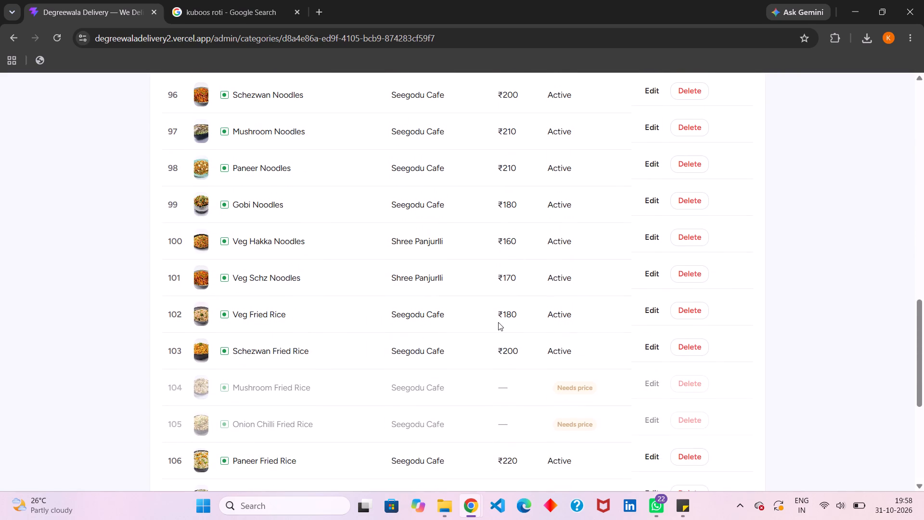
{"action": "scroll", "coordinate": [498, 322], "scroll_direction": "down", "scroll_amount": 6}
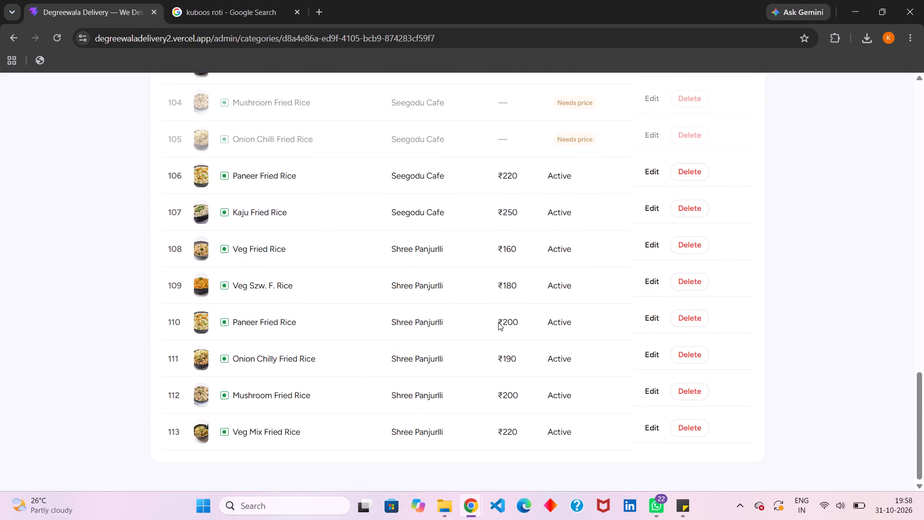
{"action": "left_click", "coordinate": [498, 322]}
{"action": "key", "text": "alt+Tab"}
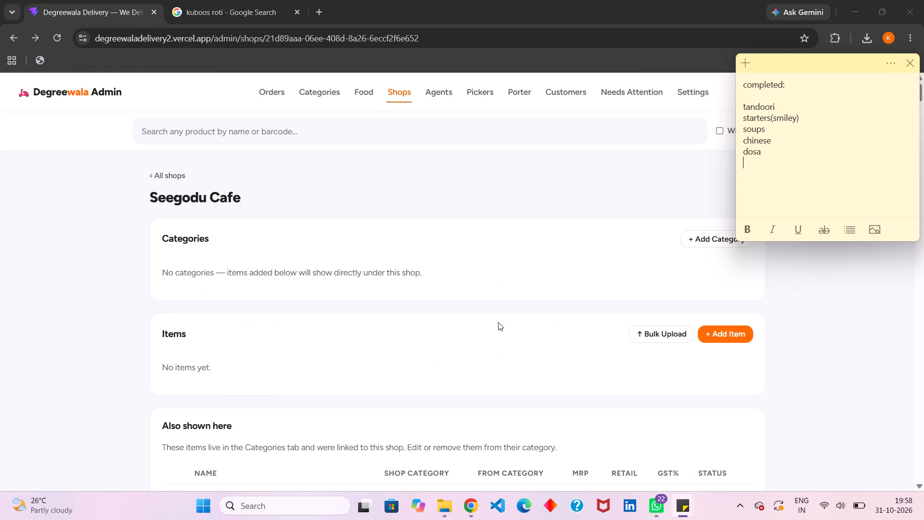
Open the Dosa category from Seegodu Cafe's linked items, check its full item list for missing images, and return to the shop page.
{"action": "scroll", "coordinate": [498, 322], "scroll_direction": "down", "scroll_amount": 16}
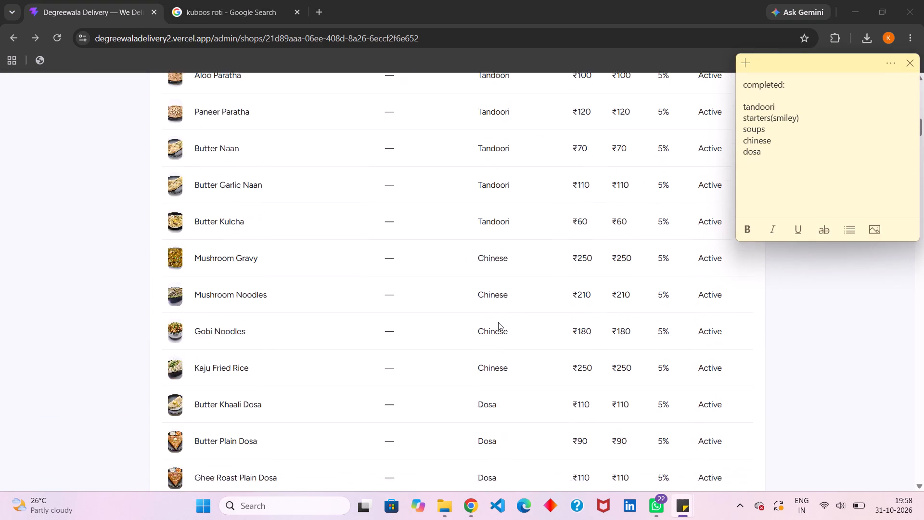
{"action": "left_click", "coordinate": [489, 343]}
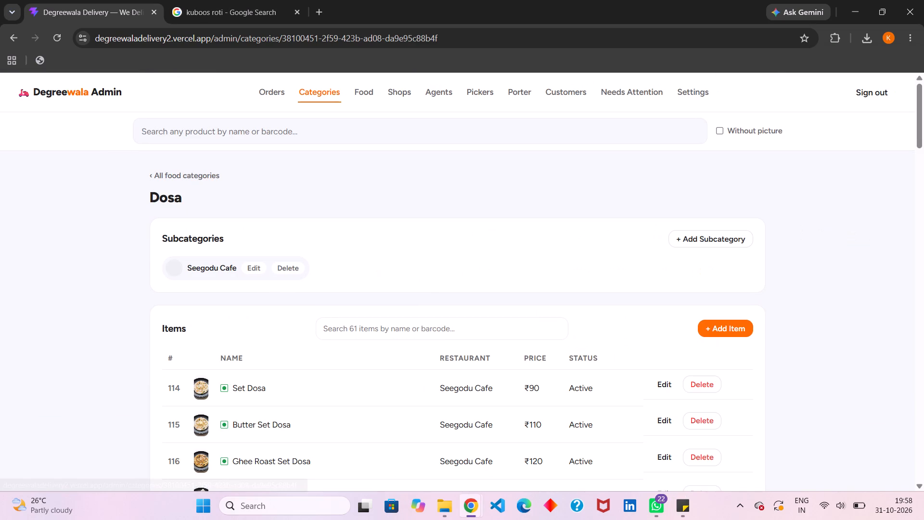
{"action": "scroll", "coordinate": [476, 337], "scroll_direction": "down", "scroll_amount": 2}
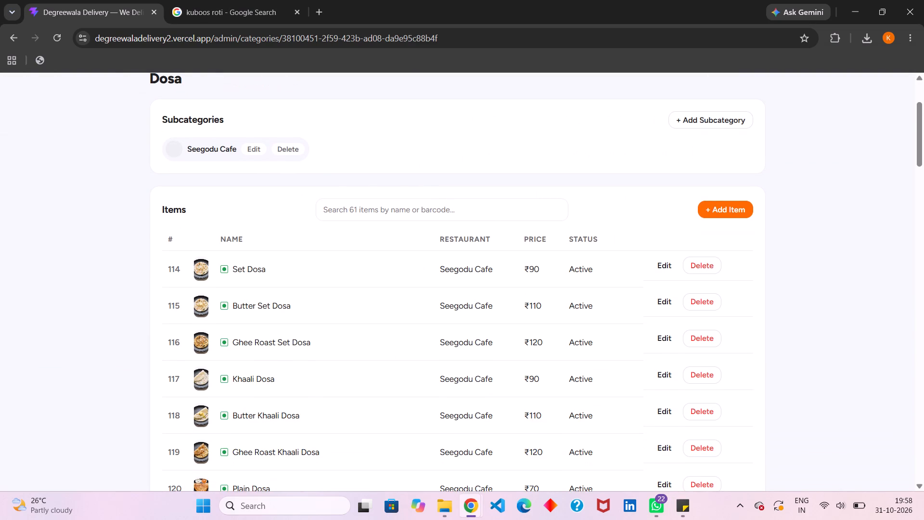
{"action": "scroll", "coordinate": [476, 337], "scroll_direction": "down", "scroll_amount": 3}
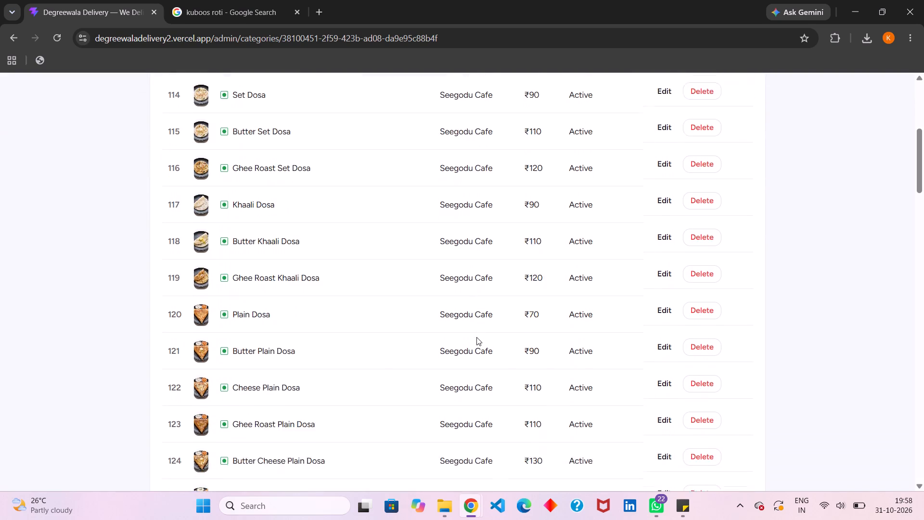
{"action": "scroll", "coordinate": [476, 337], "scroll_direction": "down", "scroll_amount": 7}
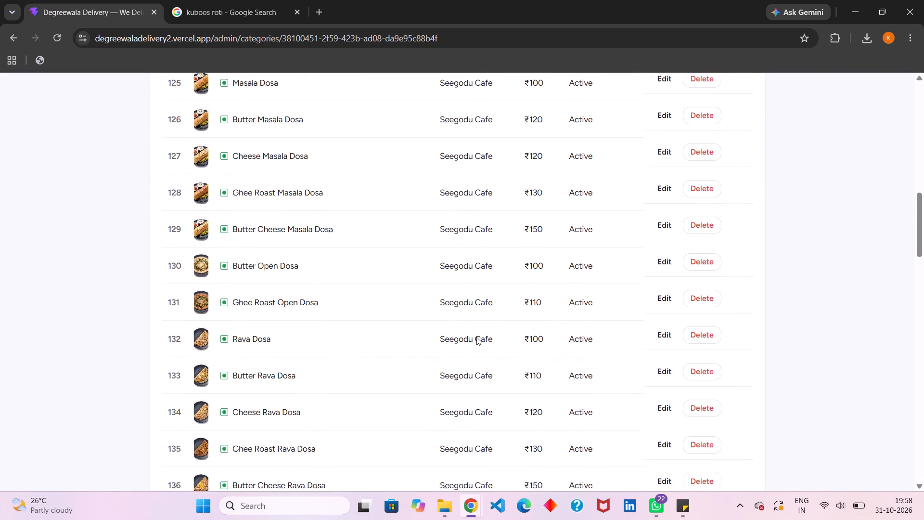
{"action": "scroll", "coordinate": [476, 337], "scroll_direction": "down", "scroll_amount": 7}
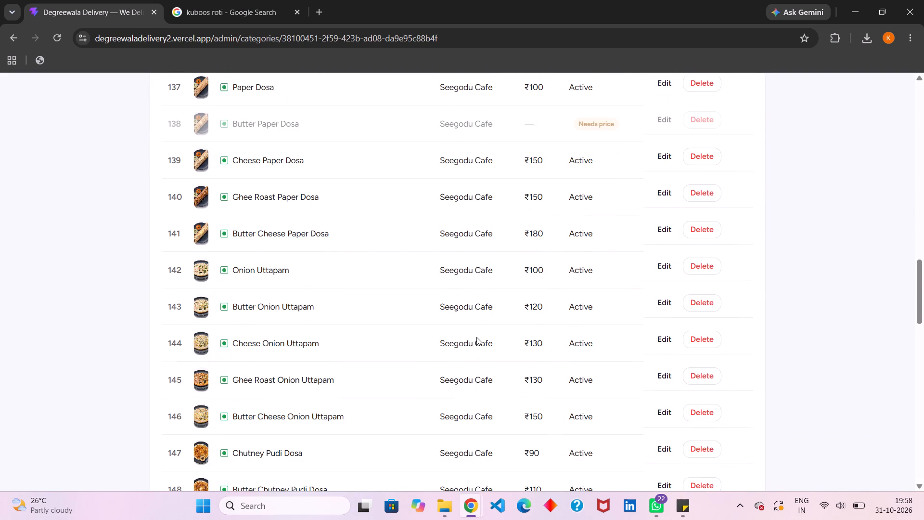
{"action": "scroll", "coordinate": [476, 337], "scroll_direction": "down", "scroll_amount": 6}
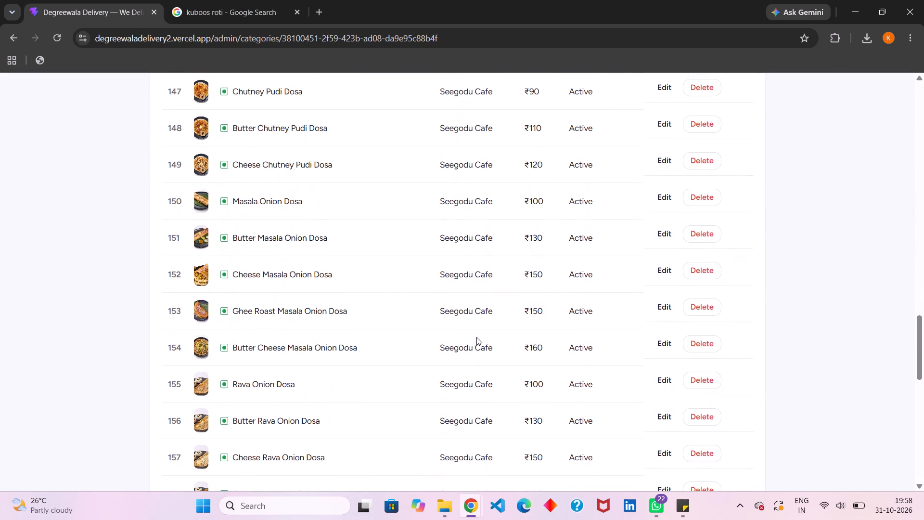
{"action": "scroll", "coordinate": [476, 337], "scroll_direction": "down", "scroll_amount": 8}
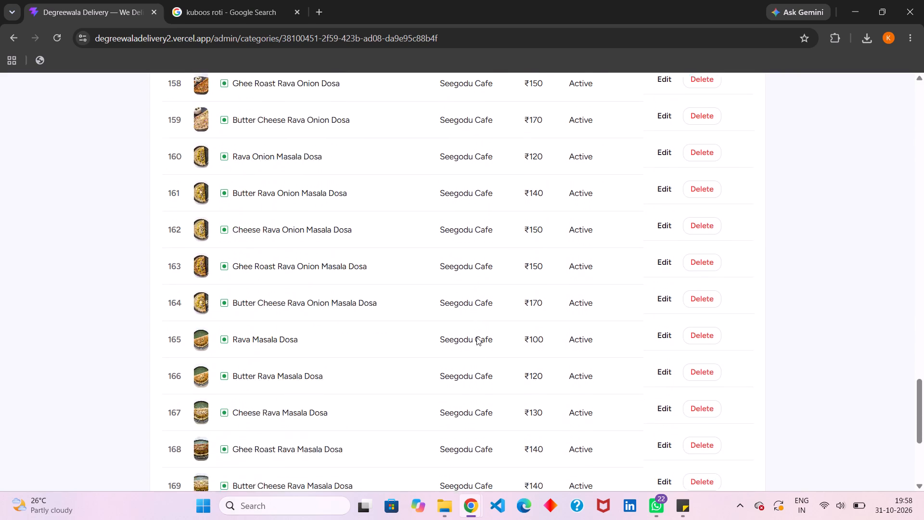
{"action": "scroll", "coordinate": [476, 337], "scroll_direction": "down", "scroll_amount": 5}
{"action": "left_click", "coordinate": [476, 337]}
{"action": "key", "text": "alt+Tab"}
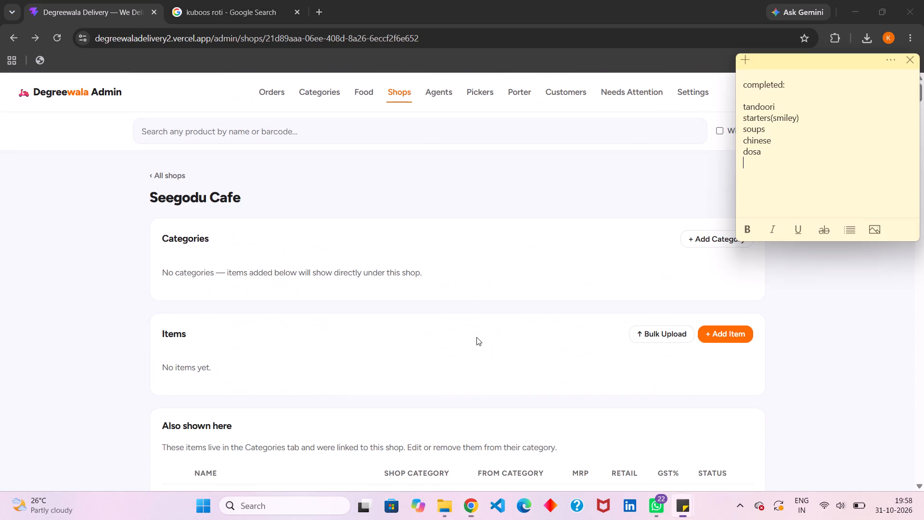
Bring up the smileys sticky note to review it, then return to the Seegodu Cafe shop page in Chrome.
{"action": "key", "text": "alt+Tab"}
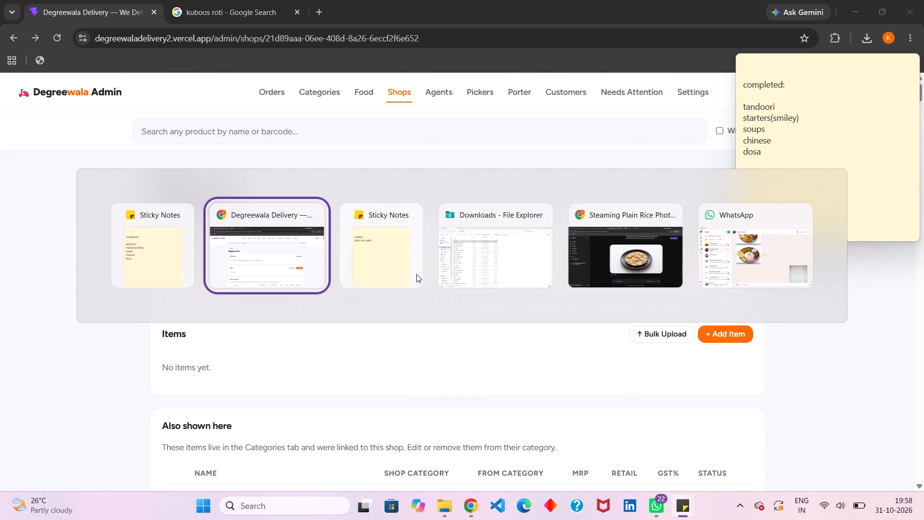
{"action": "left_click", "coordinate": [401, 269], "text": "alt"}
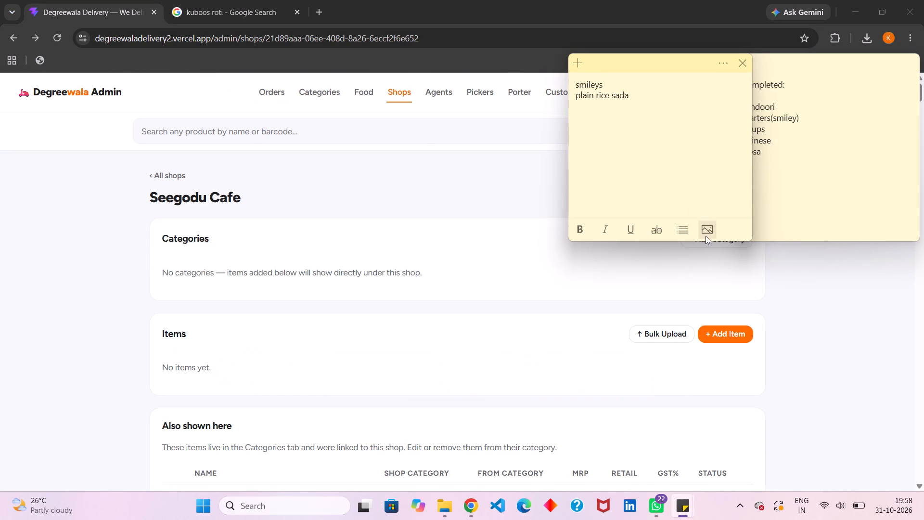
{"action": "left_click", "coordinate": [825, 297]}
{"action": "key", "text": "alt+Tab"}
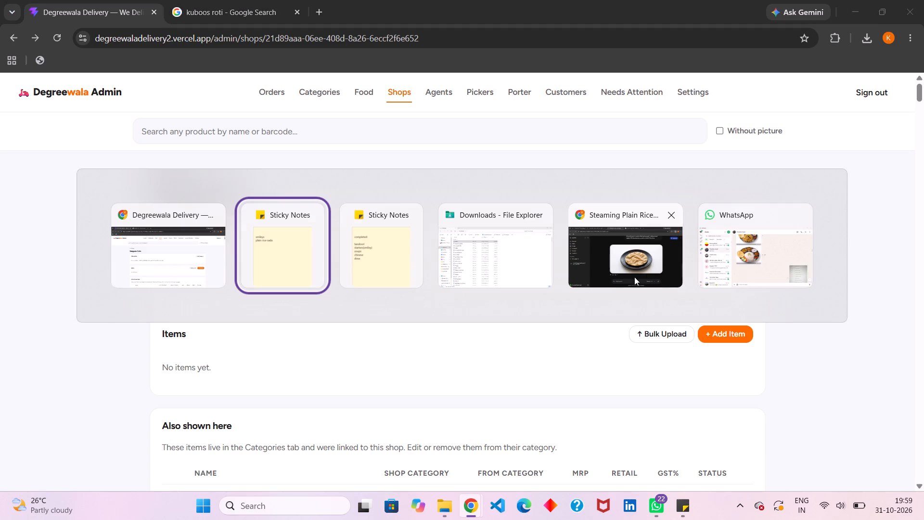
{"action": "left_click", "coordinate": [142, 247], "text": "alt"}
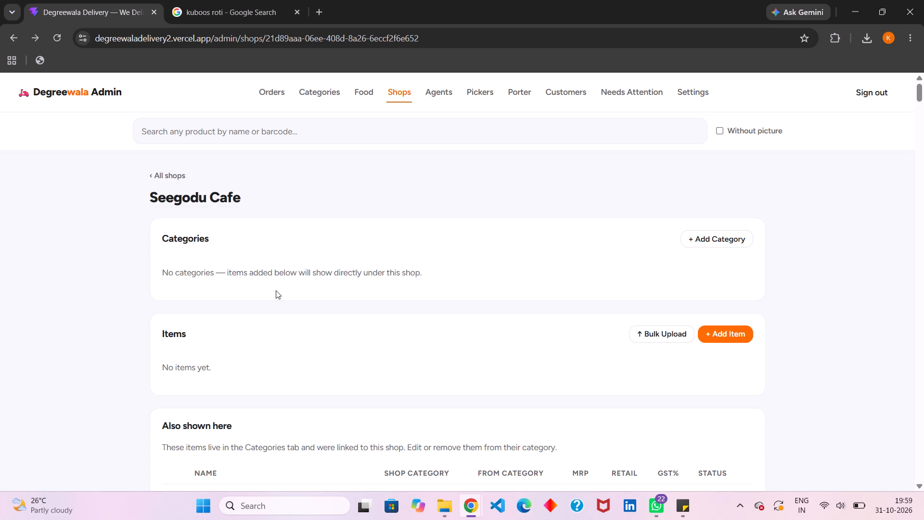
Open the Rice Items category from Seegodu Cafe's linked items and check its item list for missing images.
{"action": "scroll", "coordinate": [277, 291], "scroll_direction": "down", "scroll_amount": 18}
{"action": "scroll", "coordinate": [282, 290], "scroll_direction": "down", "scroll_amount": 7}
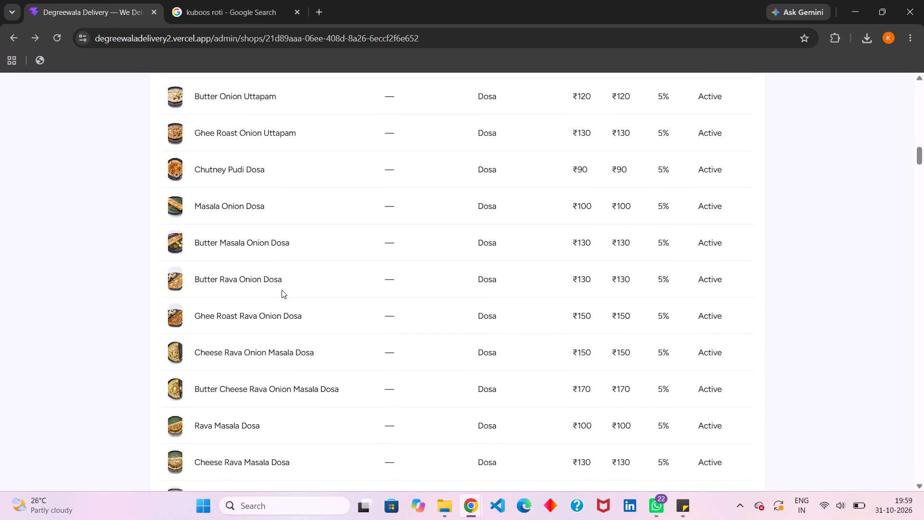
{"action": "scroll", "coordinate": [285, 291], "scroll_direction": "down", "scroll_amount": 6}
{"action": "left_click", "coordinate": [493, 284]}
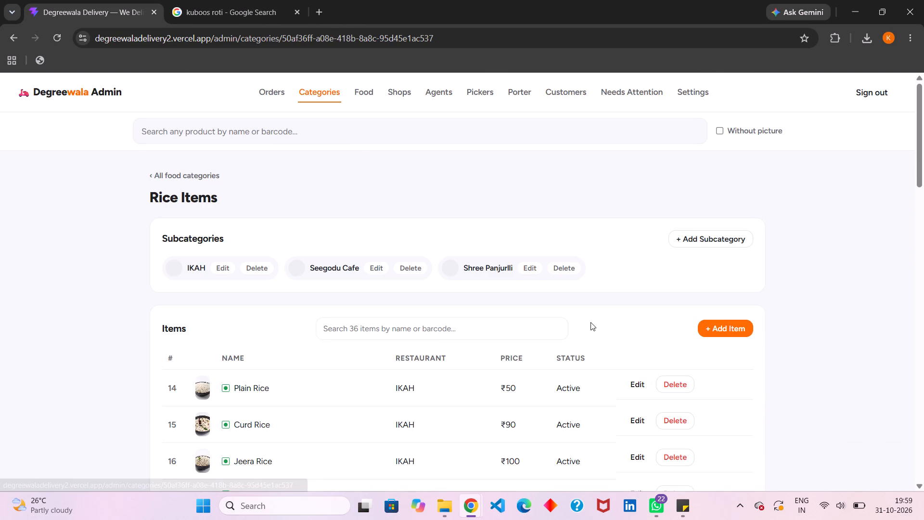
{"action": "scroll", "coordinate": [433, 325], "scroll_direction": "down", "scroll_amount": 4}
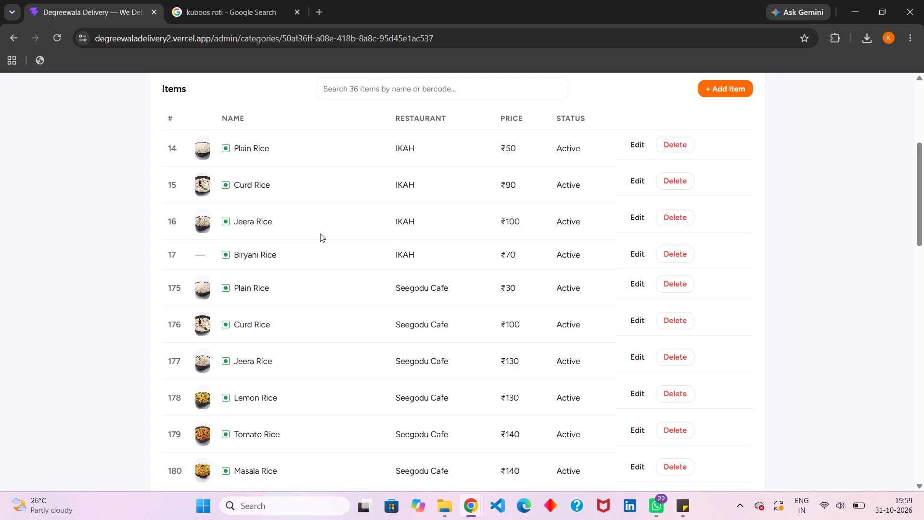
{"action": "scroll", "coordinate": [320, 234], "scroll_direction": "down", "scroll_amount": 3}
{"action": "scroll", "coordinate": [320, 234], "scroll_direction": "up", "scroll_amount": 3}
{"action": "scroll", "coordinate": [320, 234], "scroll_direction": "down", "scroll_amount": 3}
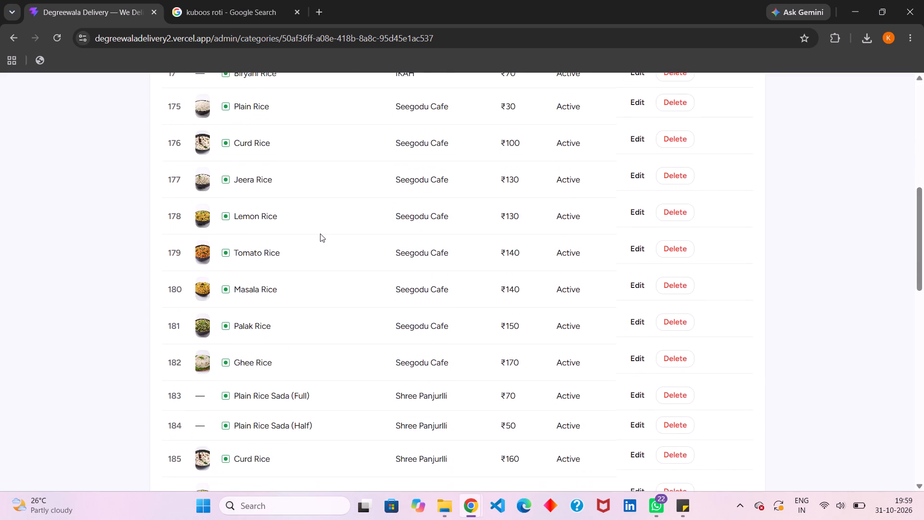
{"action": "scroll", "coordinate": [320, 234], "scroll_direction": "down", "scroll_amount": 3}
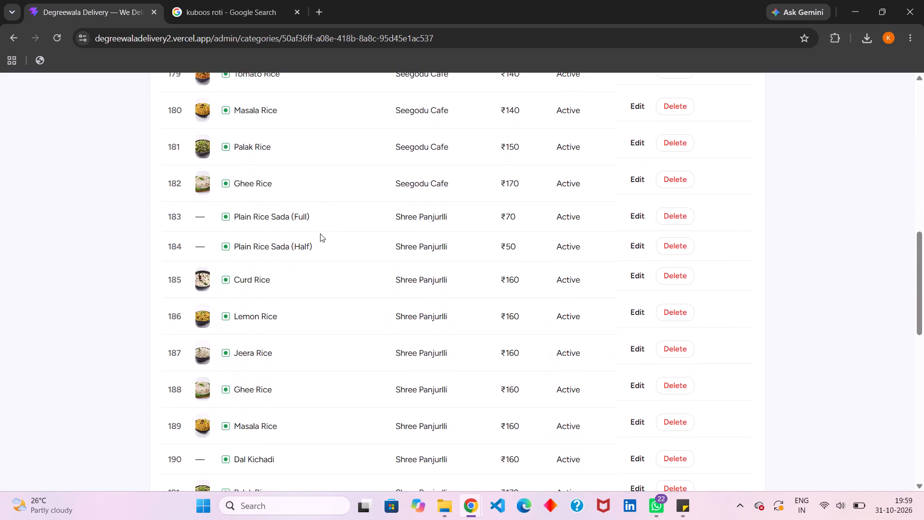
Recheck the Rice Items list from its first item through the Shree Panjurlli rice dishes for missing images.
{"action": "scroll", "coordinate": [320, 234], "scroll_direction": "up", "scroll_amount": 5}
{"action": "scroll", "coordinate": [242, 181], "scroll_direction": "up", "scroll_amount": 2}
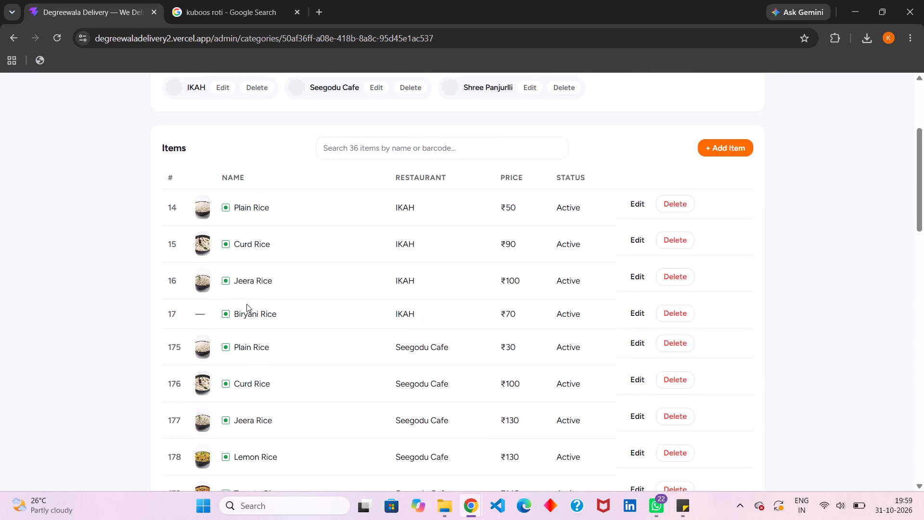
{"action": "scroll", "coordinate": [246, 304], "scroll_direction": "down", "scroll_amount": 1}
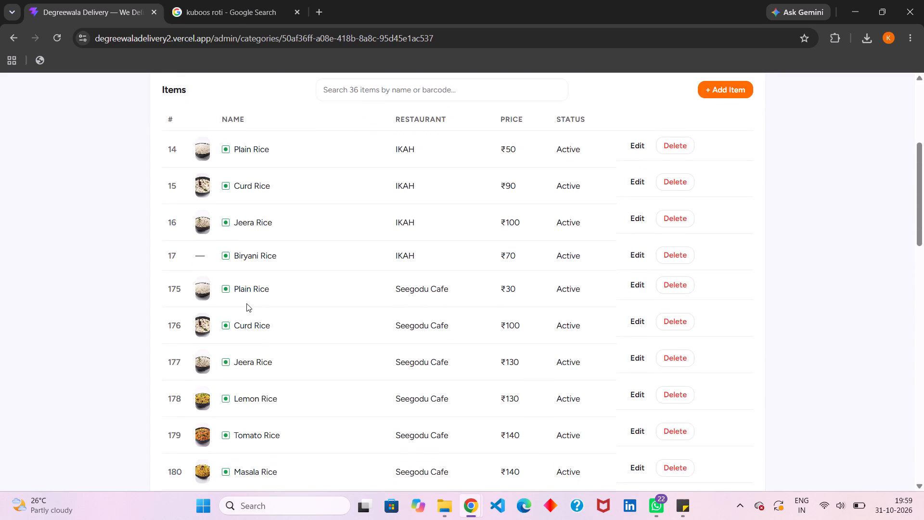
{"action": "scroll", "coordinate": [246, 303], "scroll_direction": "down", "scroll_amount": 4}
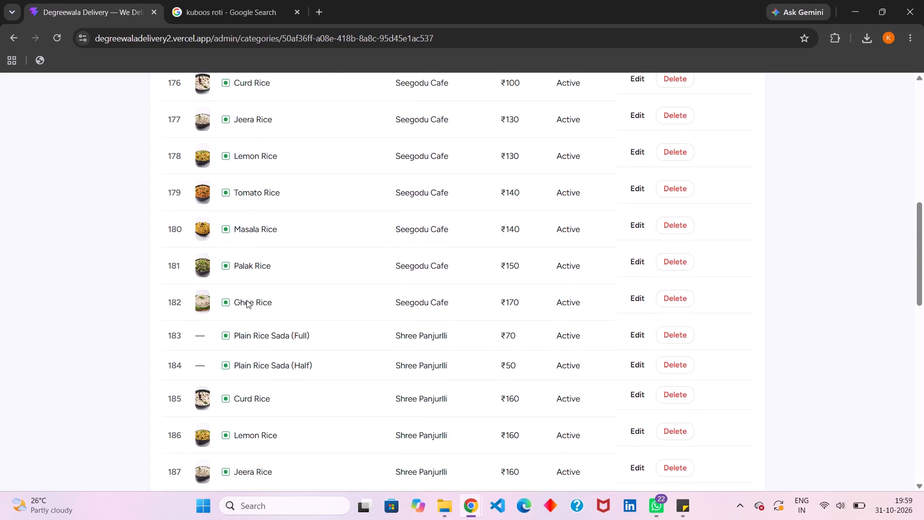
{"action": "scroll", "coordinate": [246, 300], "scroll_direction": "down", "scroll_amount": 2}
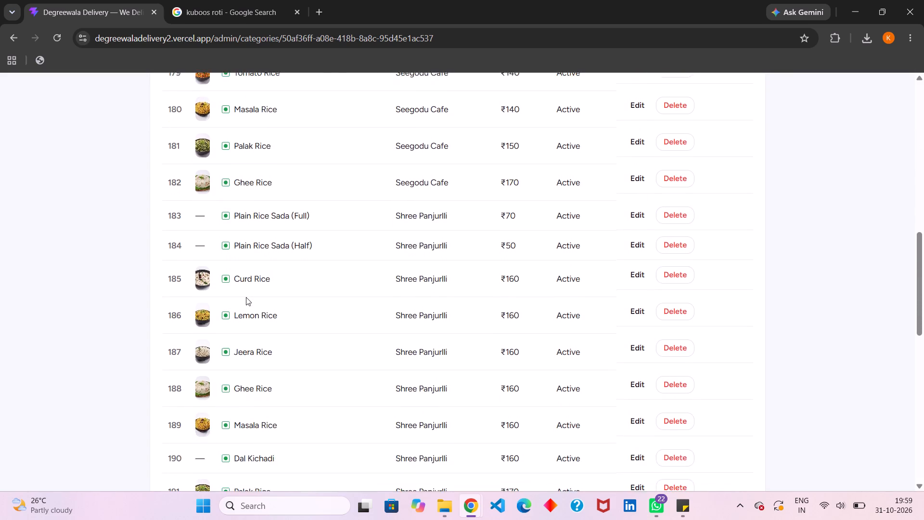
{"action": "scroll", "coordinate": [246, 297], "scroll_direction": "down", "scroll_amount": 1}
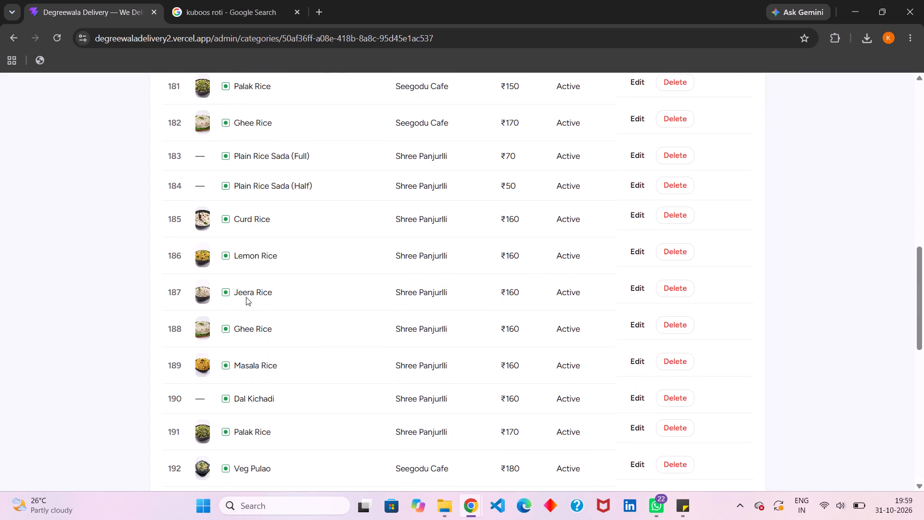
{"action": "scroll", "coordinate": [246, 296], "scroll_direction": "down", "scroll_amount": 2}
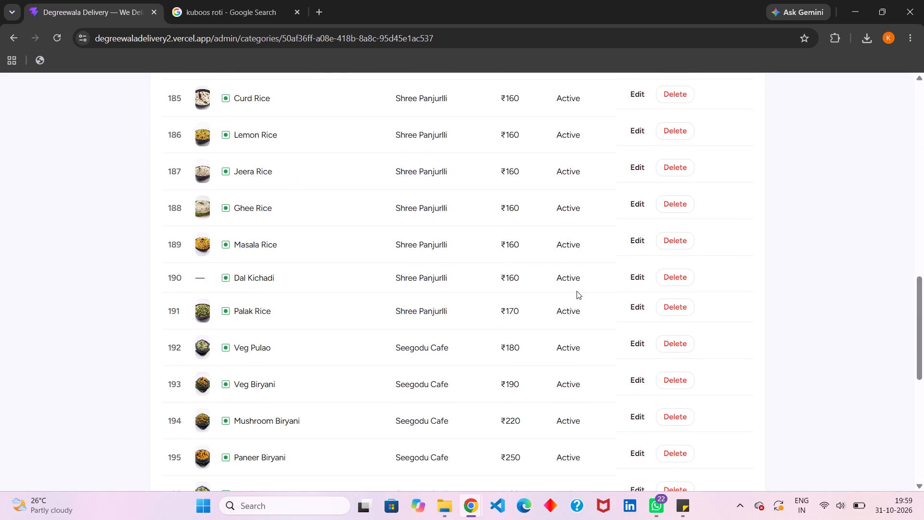
Add the dal_kichadi image from Downloads to Shree Panjurlli's Dal Kichadi item and save it.
{"action": "left_click", "coordinate": [634, 275]}
{"action": "scroll", "coordinate": [397, 302], "scroll_direction": "down", "scroll_amount": 6}
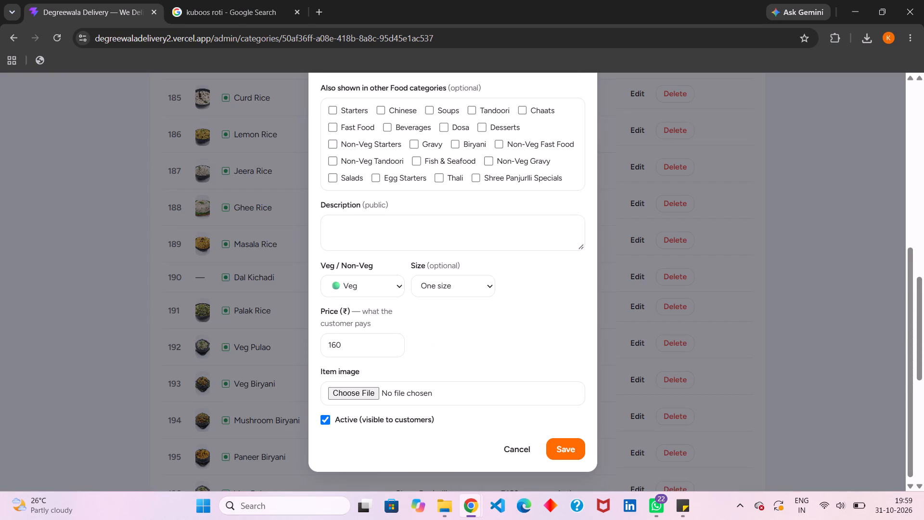
{"action": "left_click", "coordinate": [341, 392]}
{"action": "left_click", "coordinate": [378, 35]}
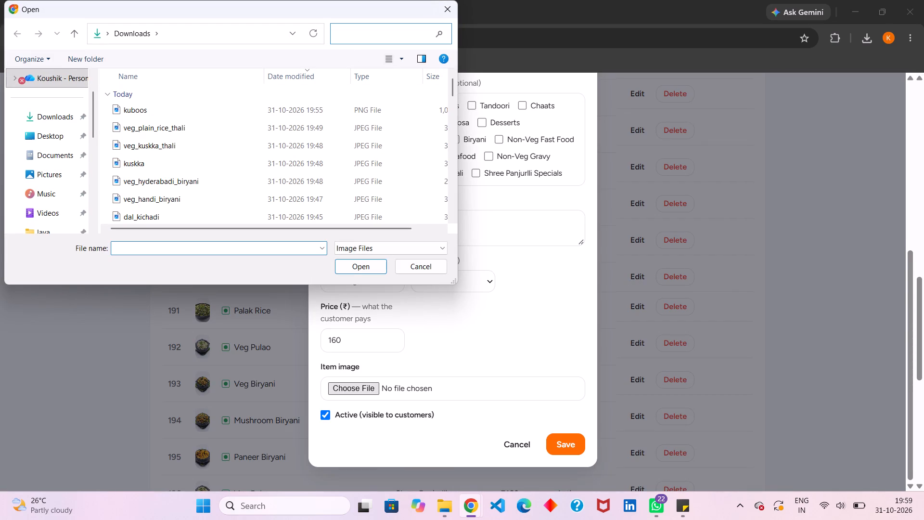
{"action": "key", "text": "d"}
{"action": "key", "text": "a"}
{"action": "key", "text": "l"}
{"action": "key", "text": "space"}
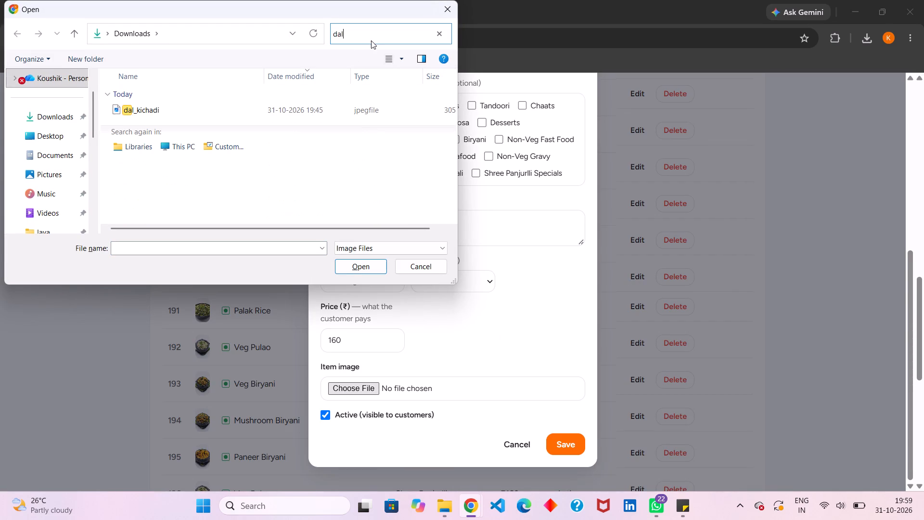
{"action": "type", "text": "ki"}
{"action": "type", "text": "ch"}
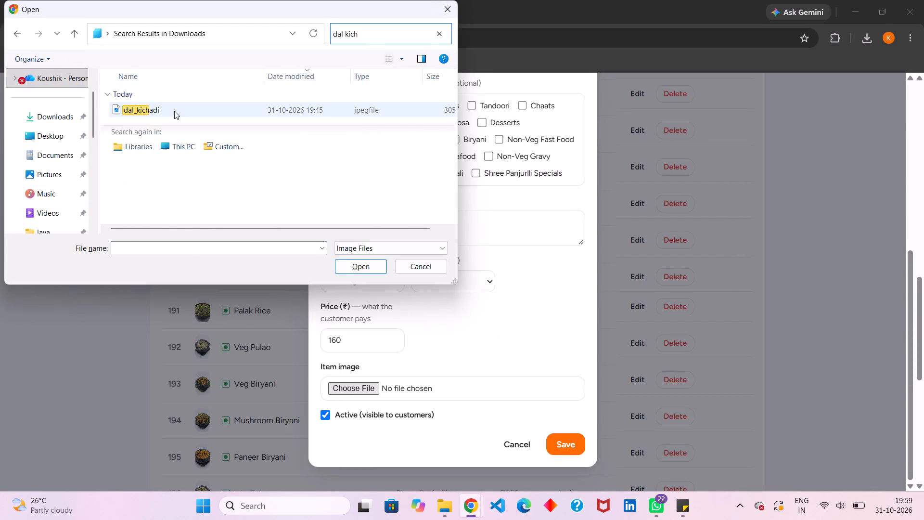
{"action": "double_click", "coordinate": [174, 111]}
{"action": "scroll", "coordinate": [403, 299], "scroll_direction": "down", "scroll_amount": 6}
{"action": "left_click", "coordinate": [556, 442]}
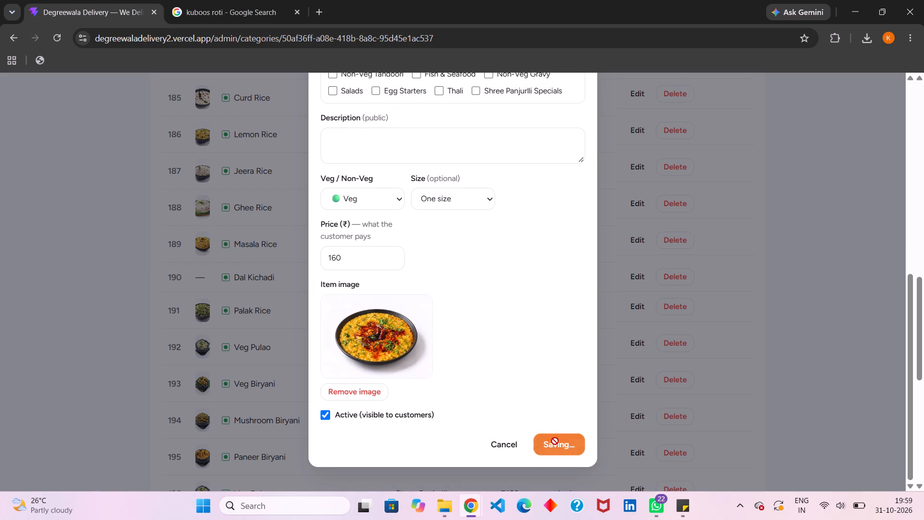
Add the veg_handi_biryani image from Downloads to Shree Panjurlli's Veg Handi Biriyani item and save it.
{"action": "scroll", "coordinate": [263, 290], "scroll_direction": "down", "scroll_amount": 1}
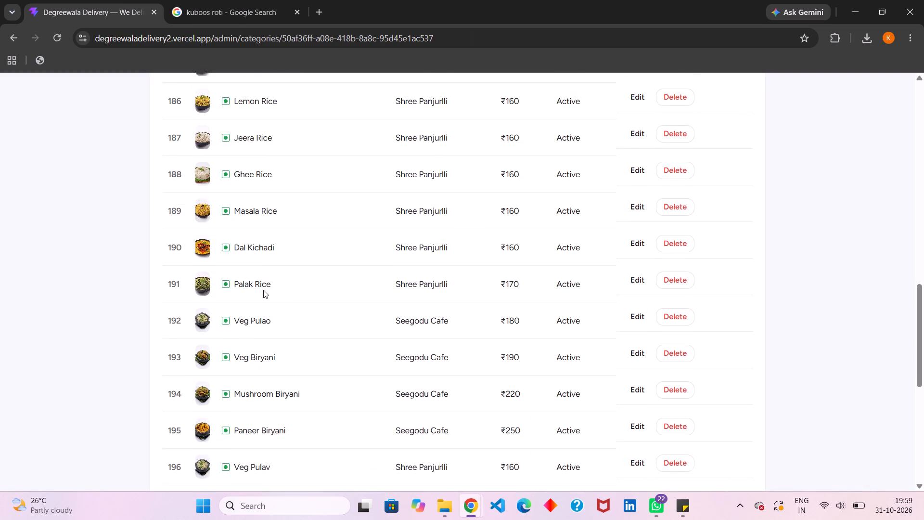
{"action": "scroll", "coordinate": [263, 290], "scroll_direction": "down", "scroll_amount": 5}
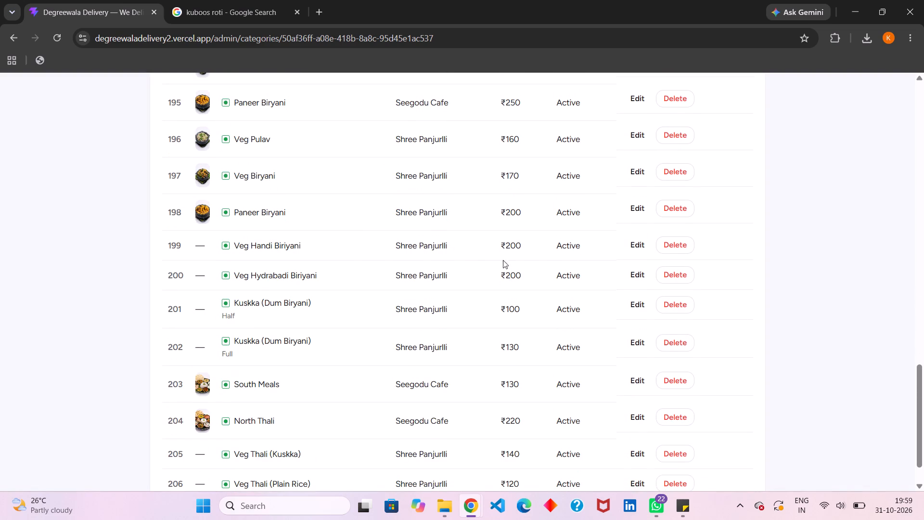
{"action": "left_click", "coordinate": [629, 247]}
{"action": "scroll", "coordinate": [448, 249], "scroll_direction": "down", "scroll_amount": 7}
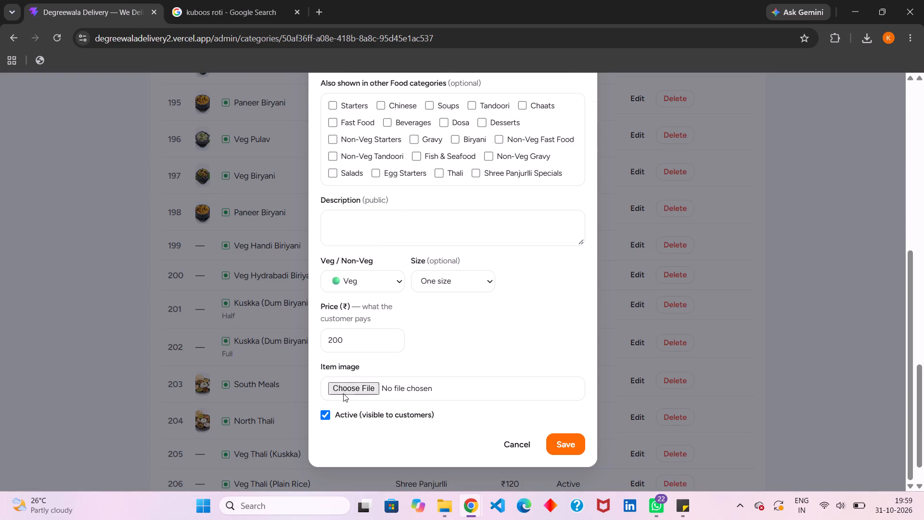
{"action": "left_click", "coordinate": [343, 393]}
{"action": "left_click", "coordinate": [399, 34]}
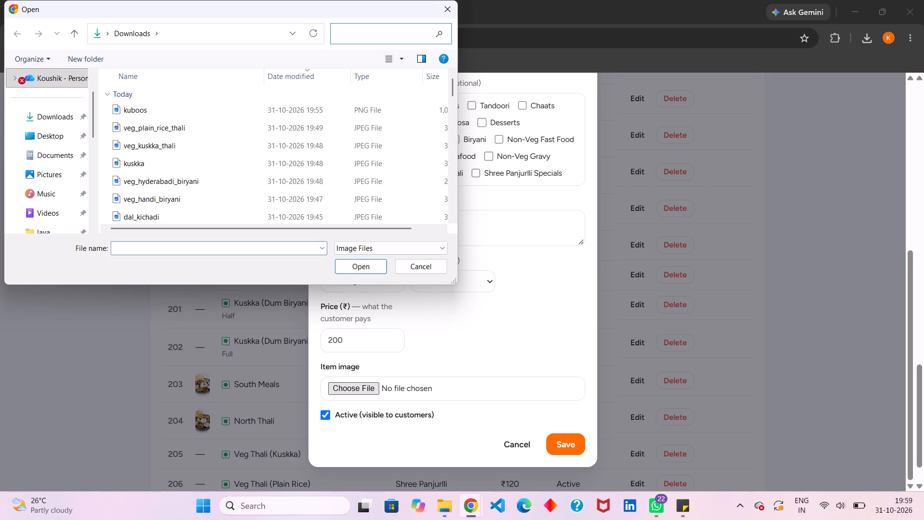
{"action": "type", "text": "veg h"}
{"action": "type", "text": "andi"}
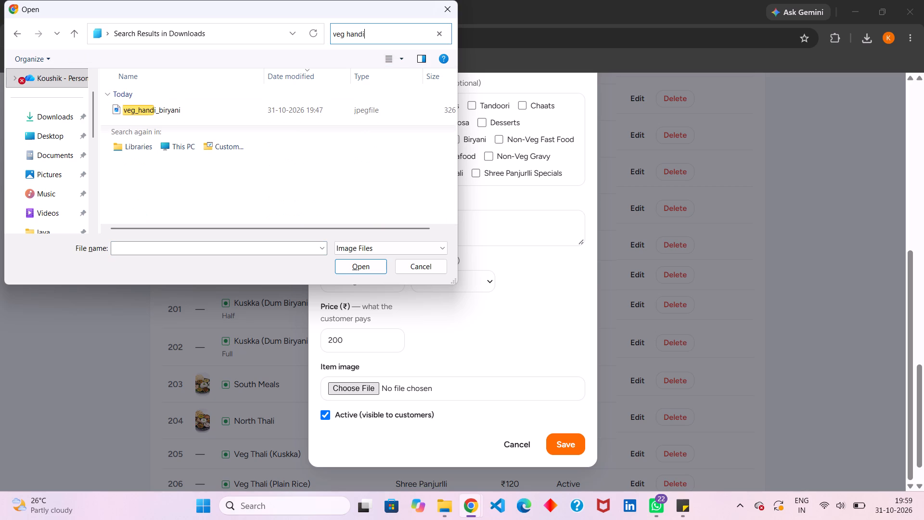
{"action": "left_click", "coordinate": [176, 106]}
{"action": "left_click", "coordinate": [176, 106]}
{"action": "scroll", "coordinate": [400, 347], "scroll_direction": "down", "scroll_amount": 6}
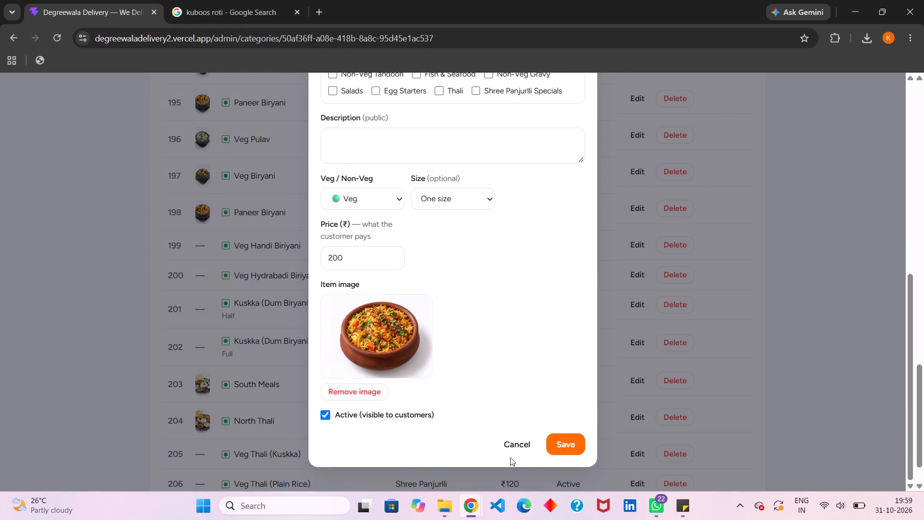
{"action": "left_click", "coordinate": [557, 444]}
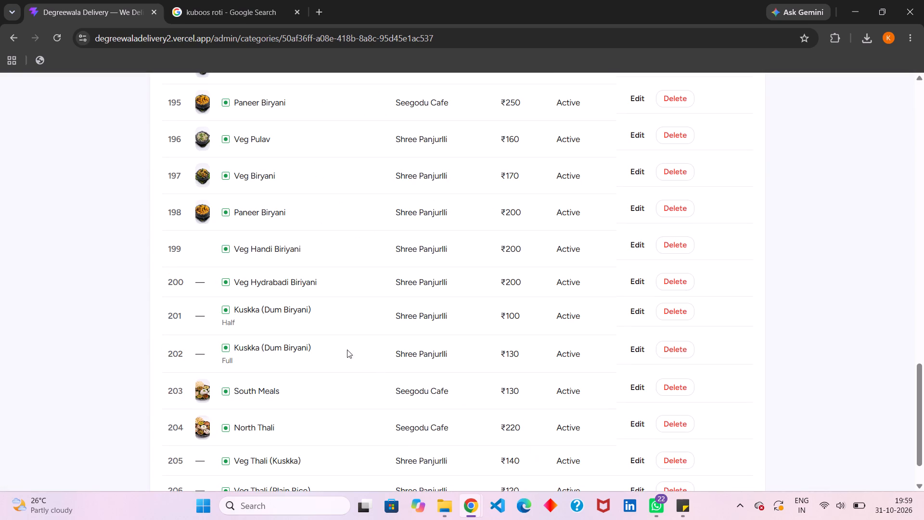
Add the veg_hyderabadi_biryani image from Downloads to the Veg Hydrabadi Biriyani item and save it.
{"action": "left_click", "coordinate": [630, 284]}
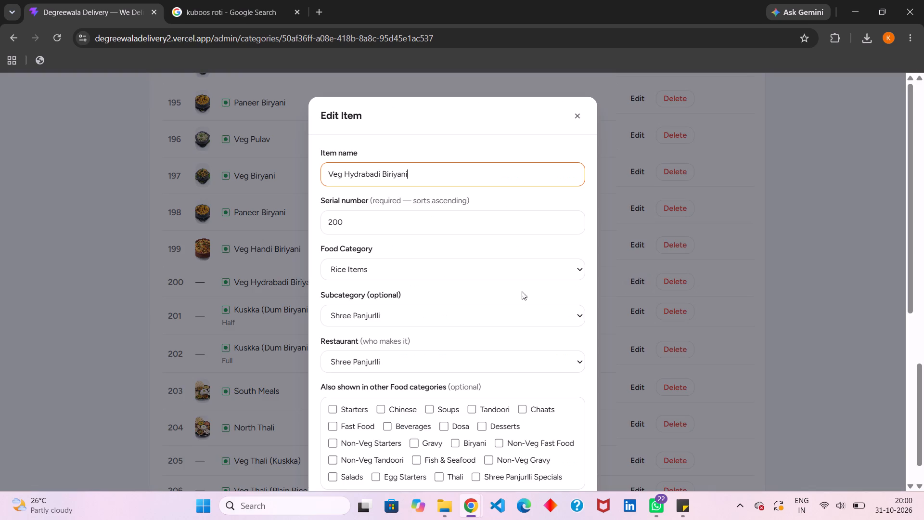
{"action": "scroll", "coordinate": [405, 265], "scroll_direction": "down", "scroll_amount": 6}
{"action": "left_click", "coordinate": [342, 393]}
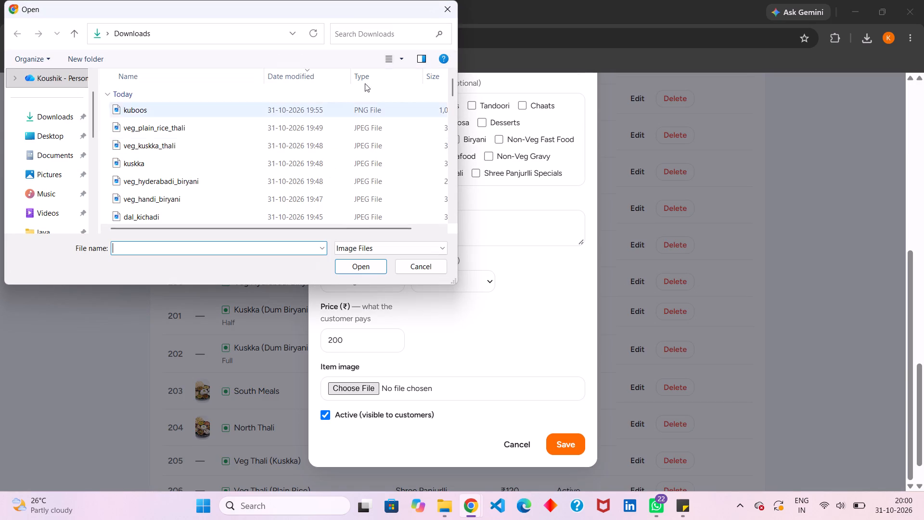
{"action": "left_click", "coordinate": [390, 37]}
{"action": "type", "text": "veg hyde"}
{"action": "type", "text": "ra"}
{"action": "double_click", "coordinate": [252, 114]}
{"action": "scroll", "coordinate": [359, 252], "scroll_direction": "down", "scroll_amount": 6}
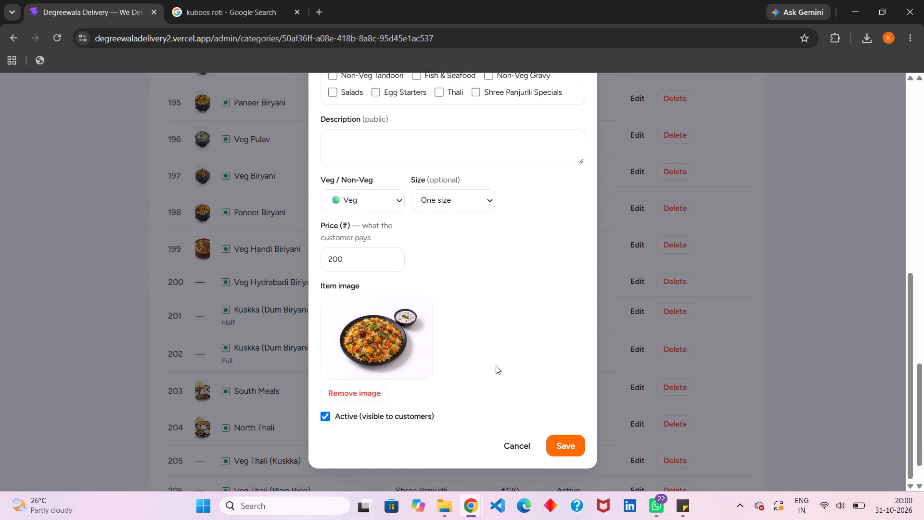
{"action": "left_click", "coordinate": [556, 441]}
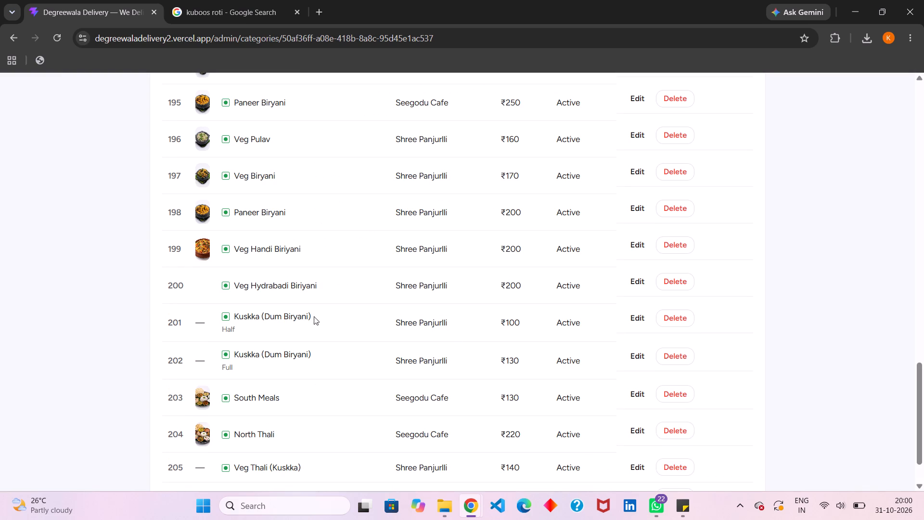
Add the kuskka image from Downloads to the half-size Kuskka (Dum Biryani) item and save it.
{"action": "left_click", "coordinate": [637, 319]}
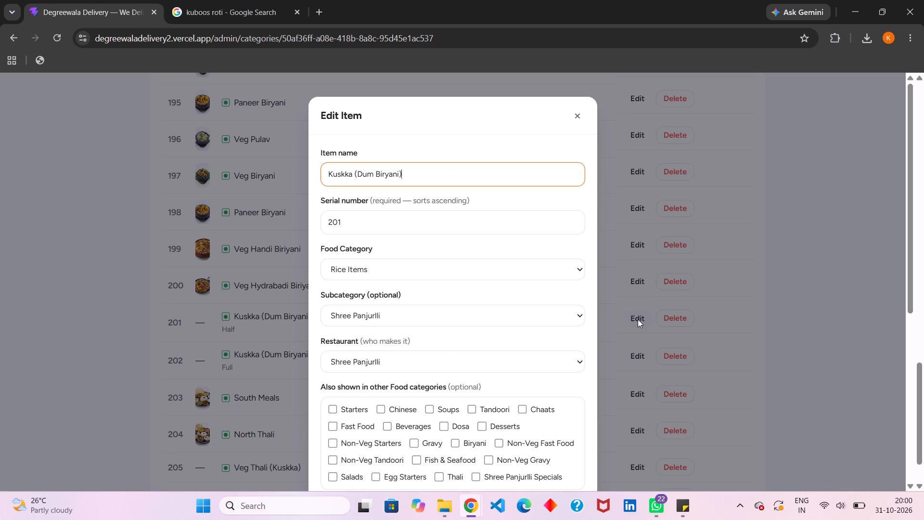
{"action": "scroll", "coordinate": [451, 294], "scroll_direction": "down", "scroll_amount": 6}
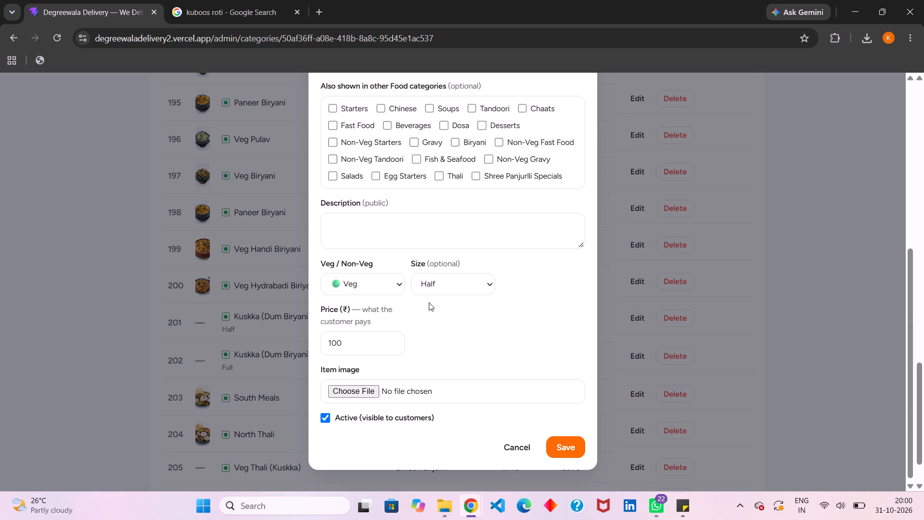
{"action": "left_click", "coordinate": [346, 385]}
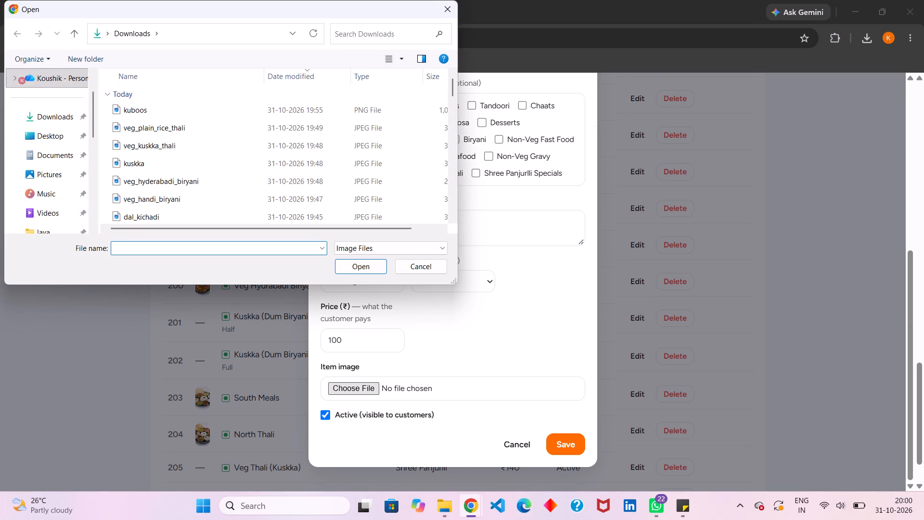
{"action": "left_click", "coordinate": [385, 30]}
{"action": "type", "text": "ku"}
{"action": "type", "text": "ss"}
{"action": "key", "text": "k"}
{"action": "key", "text": "a"}
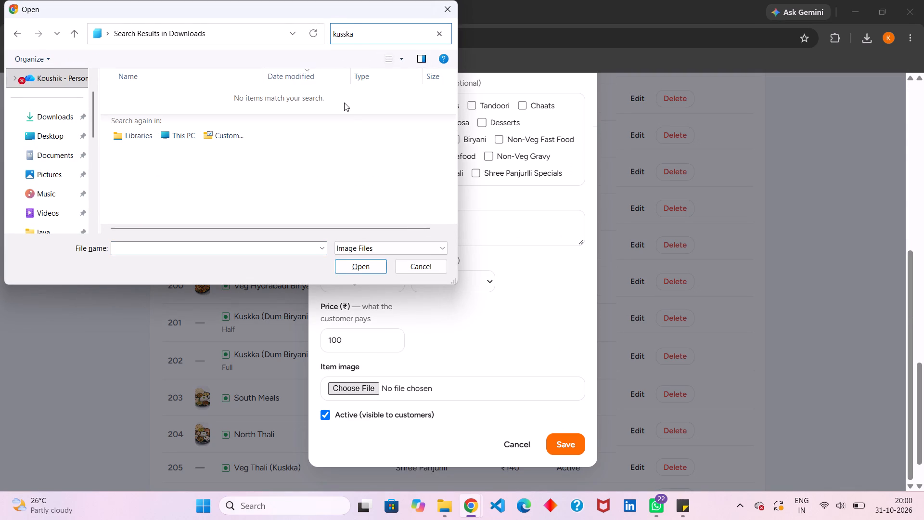
{"action": "key", "text": "Left"}
{"action": "key", "text": "Left"}
{"action": "key", "text": "BackSpace"}
{"action": "key", "text": "Right"}
{"action": "key", "text": "k"}
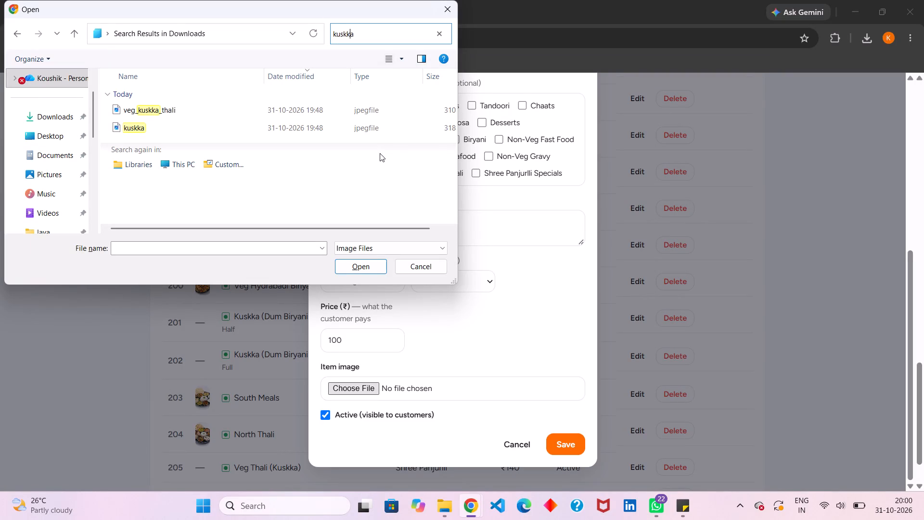
{"action": "double_click", "coordinate": [176, 130]}
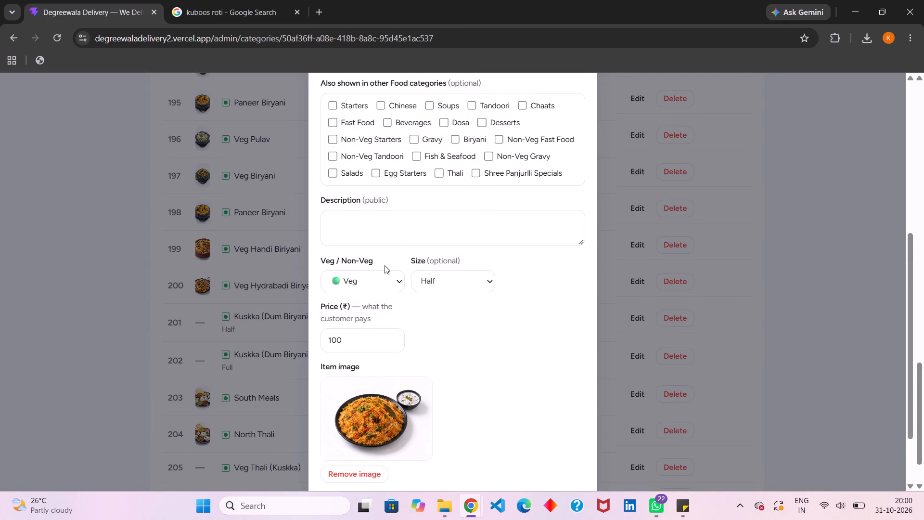
{"action": "scroll", "coordinate": [399, 303], "scroll_direction": "down", "scroll_amount": 6}
{"action": "left_click", "coordinate": [554, 441]}
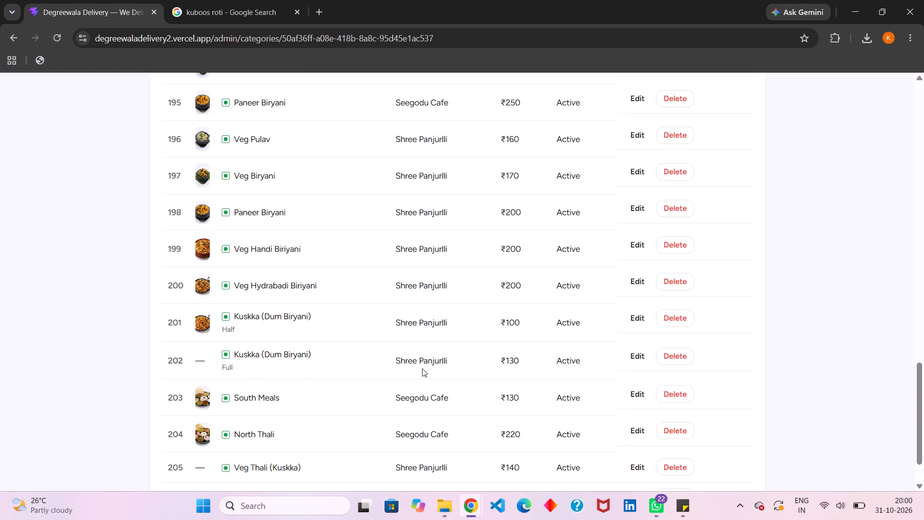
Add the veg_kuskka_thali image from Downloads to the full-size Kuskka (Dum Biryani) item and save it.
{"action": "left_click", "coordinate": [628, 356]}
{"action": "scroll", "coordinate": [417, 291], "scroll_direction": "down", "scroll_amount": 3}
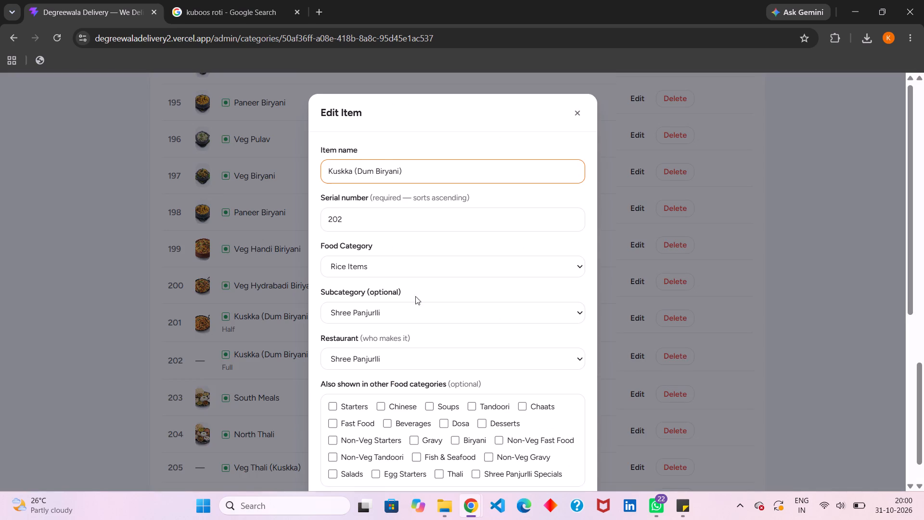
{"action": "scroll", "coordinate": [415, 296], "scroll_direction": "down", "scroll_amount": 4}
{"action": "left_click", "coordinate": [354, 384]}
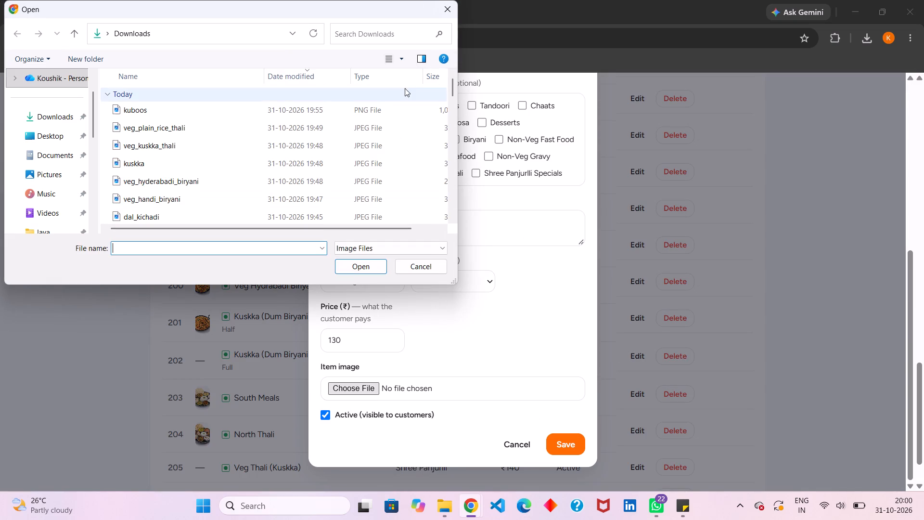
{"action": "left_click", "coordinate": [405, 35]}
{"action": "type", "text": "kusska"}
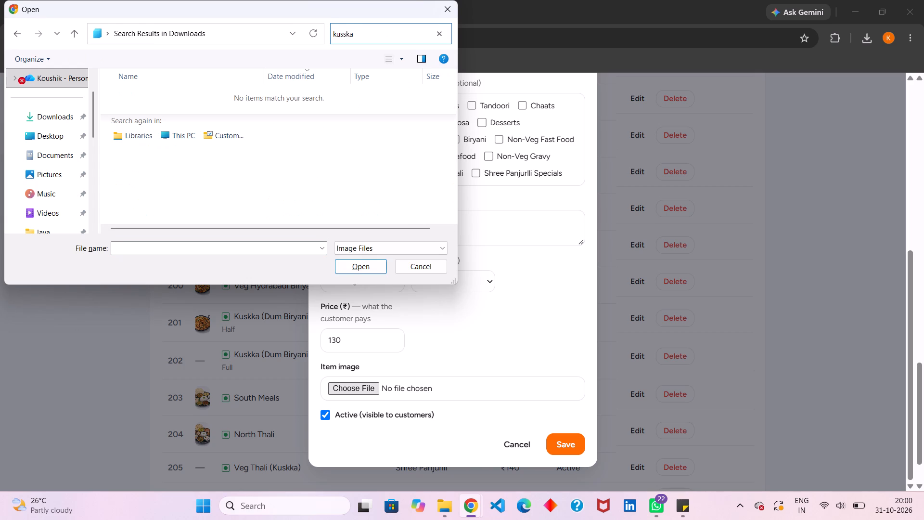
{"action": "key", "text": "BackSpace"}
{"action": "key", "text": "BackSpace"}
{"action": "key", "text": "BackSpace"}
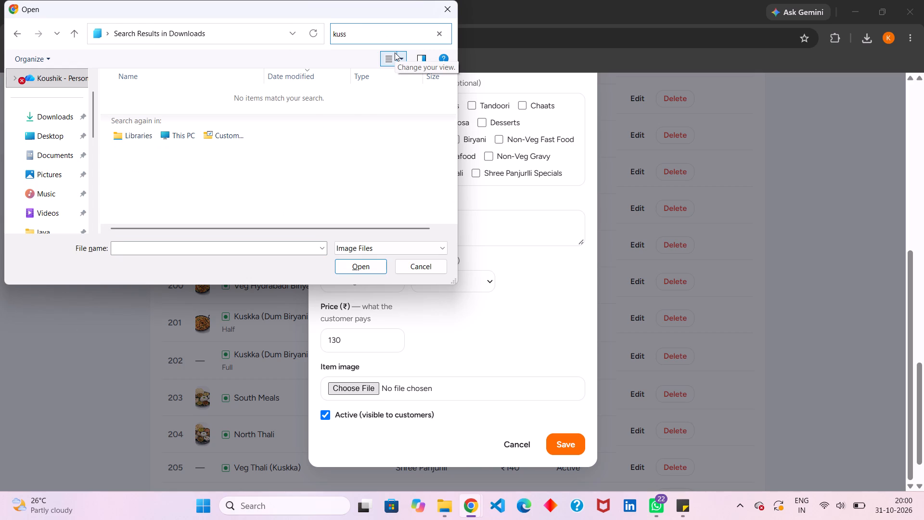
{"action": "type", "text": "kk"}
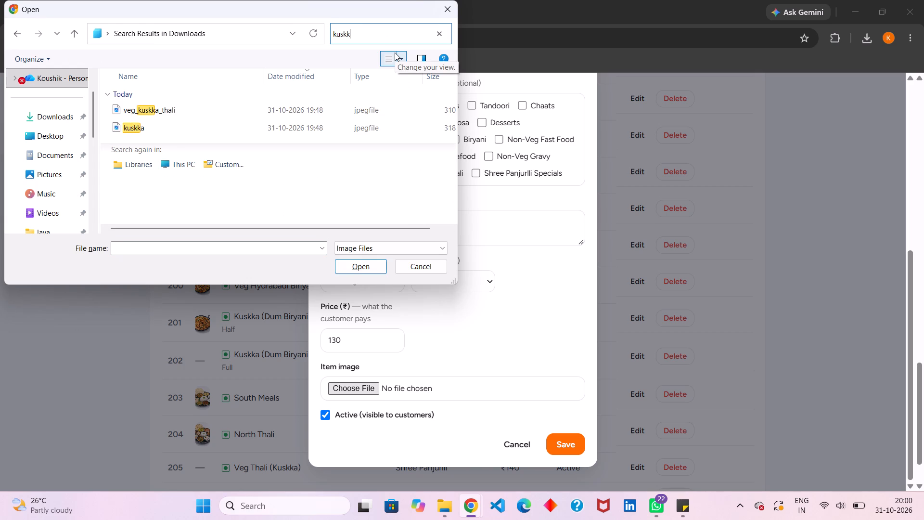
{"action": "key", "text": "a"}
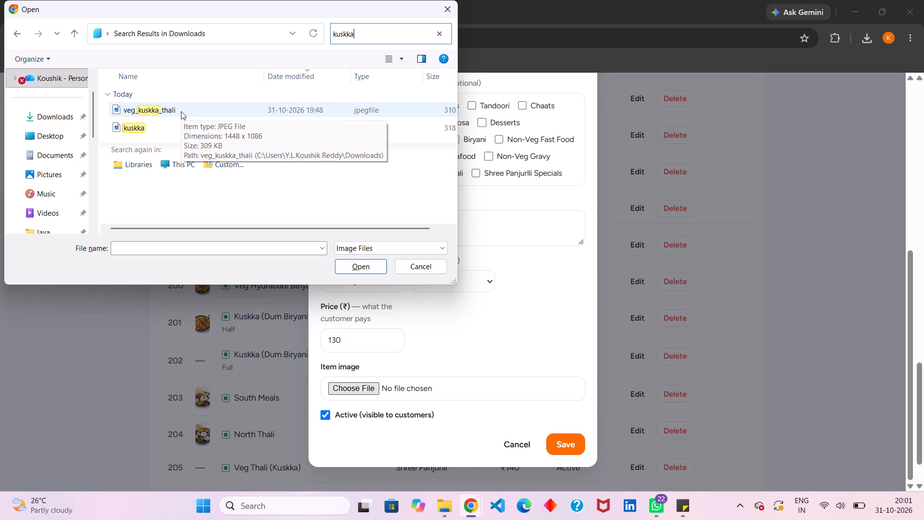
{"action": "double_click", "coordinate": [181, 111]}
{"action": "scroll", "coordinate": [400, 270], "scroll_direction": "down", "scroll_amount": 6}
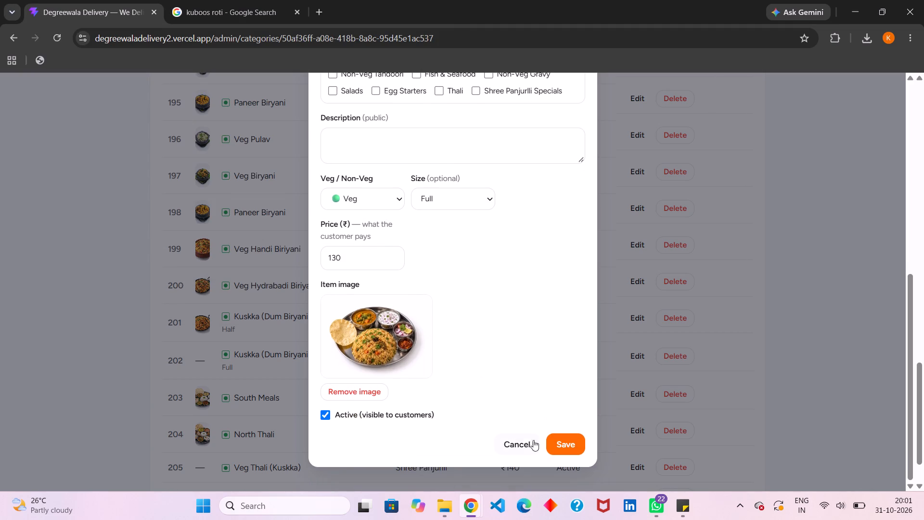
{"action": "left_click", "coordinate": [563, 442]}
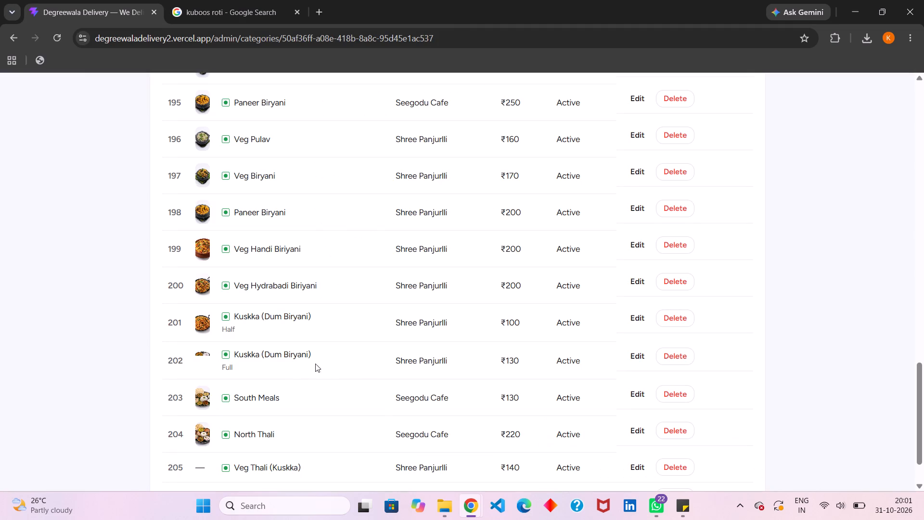
Replace the full-size Kuskka (Dum Biryani) item's image with the kuskka image from Downloads and save it.
{"action": "left_click", "coordinate": [633, 362]}
{"action": "scroll", "coordinate": [492, 359], "scroll_direction": "down", "scroll_amount": 6}
{"action": "left_click", "coordinate": [351, 414]}
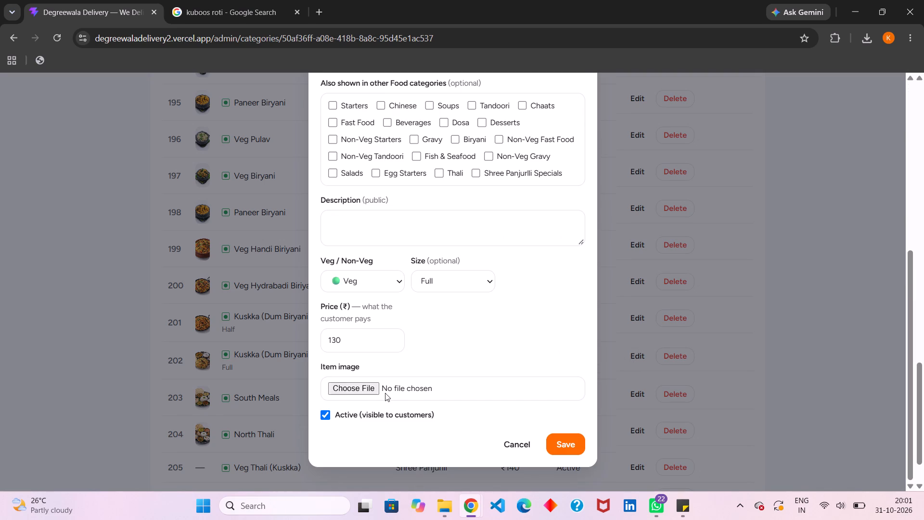
{"action": "left_click", "coordinate": [371, 390]}
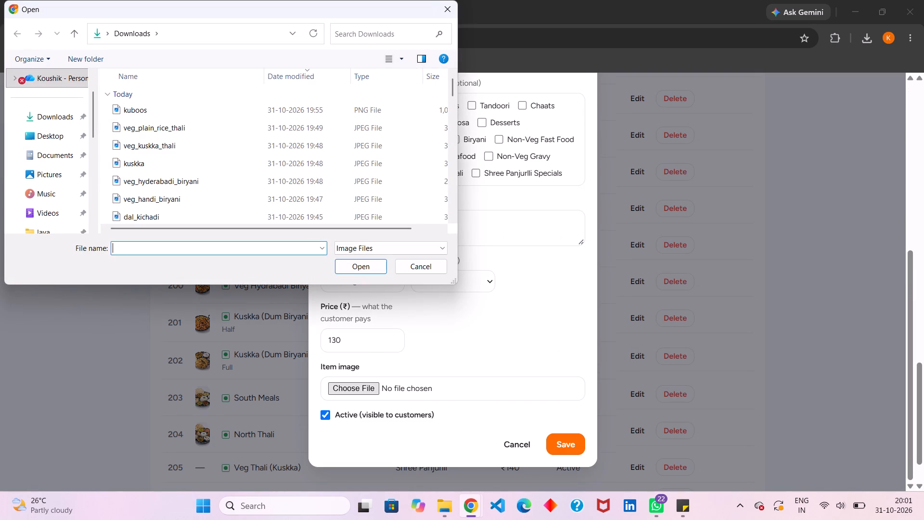
{"action": "left_click", "coordinate": [375, 33]}
{"action": "type", "text": "kuskk"}
{"action": "key", "text": "a"}
{"action": "double_click", "coordinate": [149, 130]}
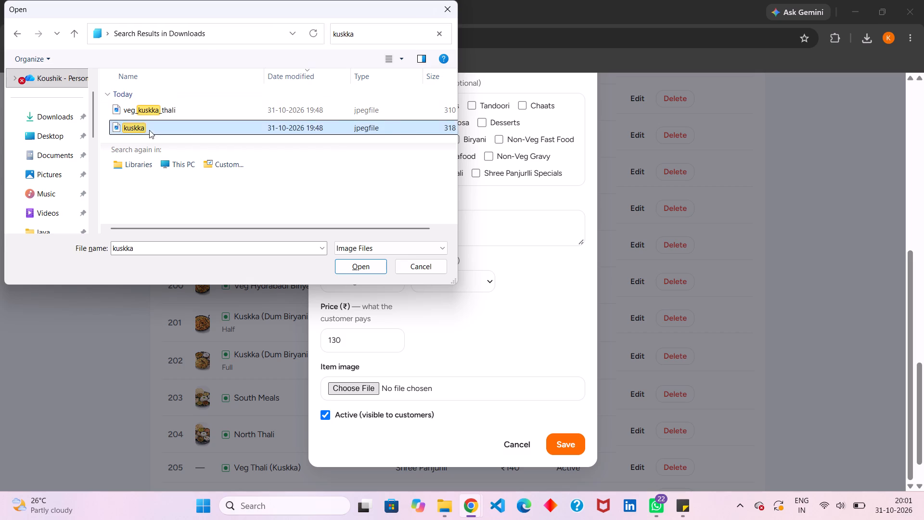
{"action": "scroll", "coordinate": [457, 299], "scroll_direction": "down", "scroll_amount": 7}
{"action": "left_click", "coordinate": [562, 444]}
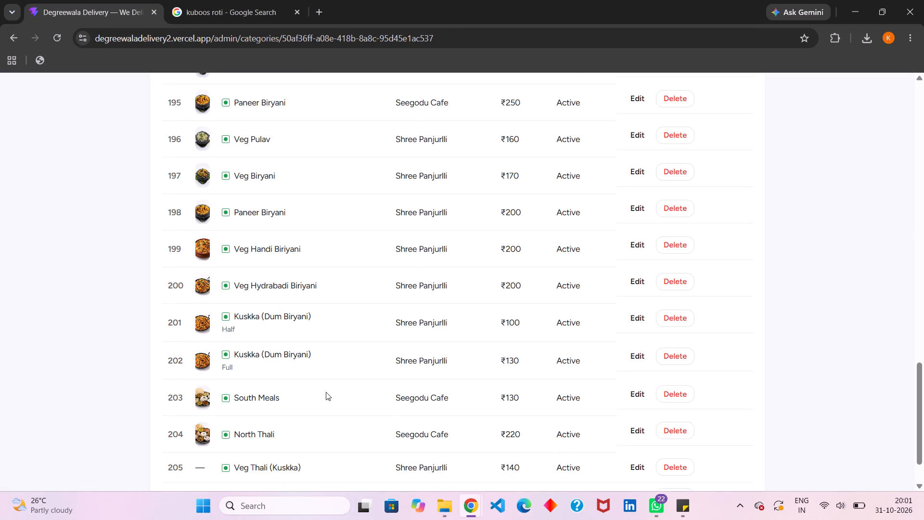
Add the veg_kuskka_thali image from Downloads to Shree Panjurlli's Veg Thali (Kuskka) item and save it.
{"action": "scroll", "coordinate": [317, 387], "scroll_direction": "down", "scroll_amount": 3}
{"action": "scroll", "coordinate": [377, 408], "scroll_direction": "down", "scroll_amount": 4}
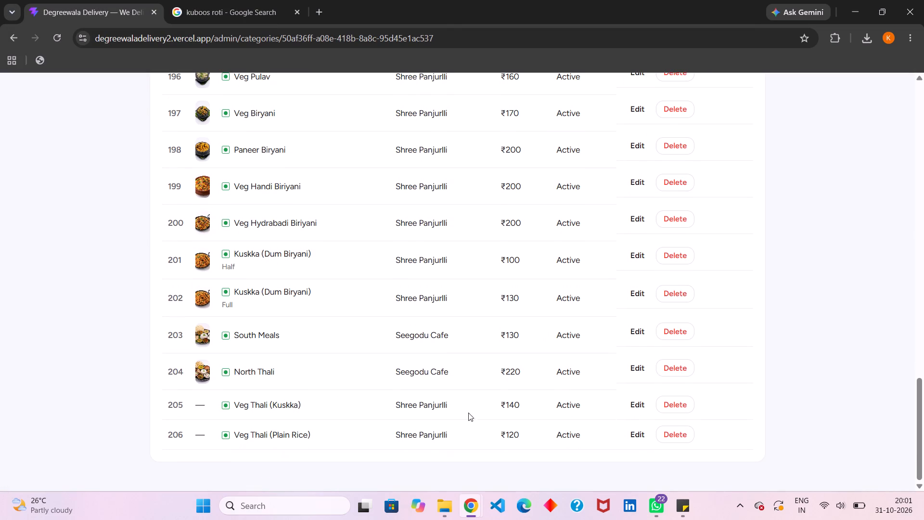
{"action": "left_click", "coordinate": [635, 404]}
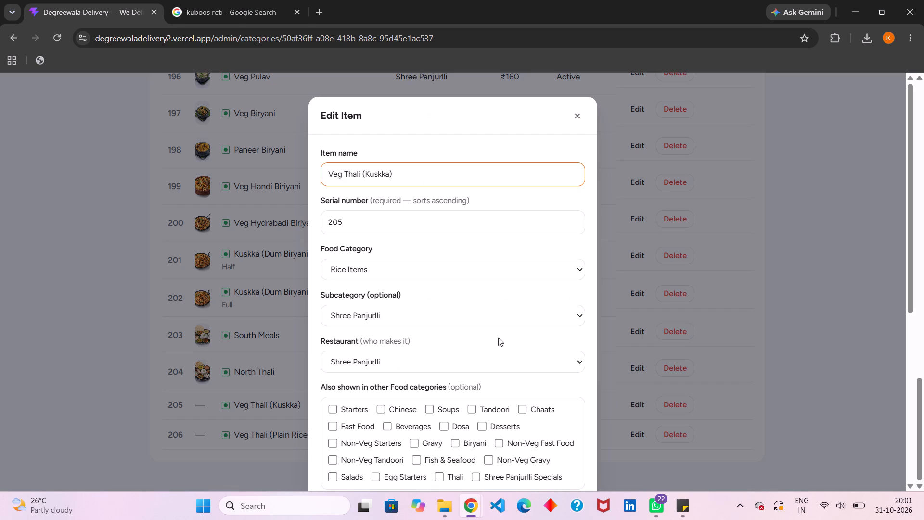
{"action": "scroll", "coordinate": [388, 307], "scroll_direction": "down", "scroll_amount": 5}
{"action": "left_click", "coordinate": [359, 387]}
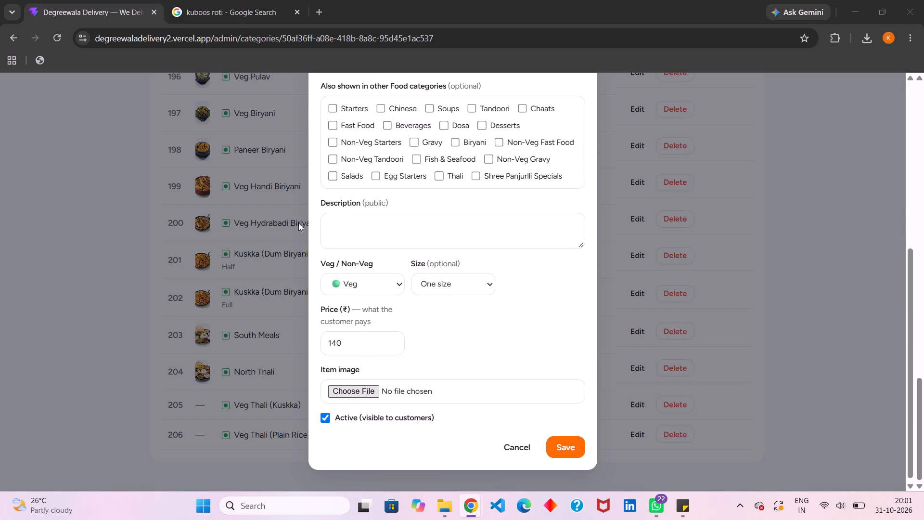
{"action": "left_click", "coordinate": [389, 33]}
{"action": "type", "text": "veg kuskka"}
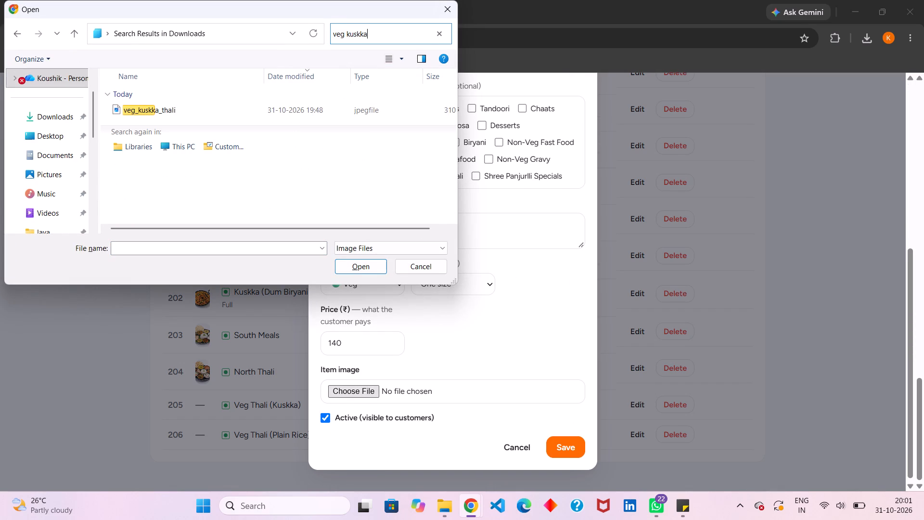
{"action": "double_click", "coordinate": [196, 109]}
{"action": "scroll", "coordinate": [394, 239], "scroll_direction": "down", "scroll_amount": 6}
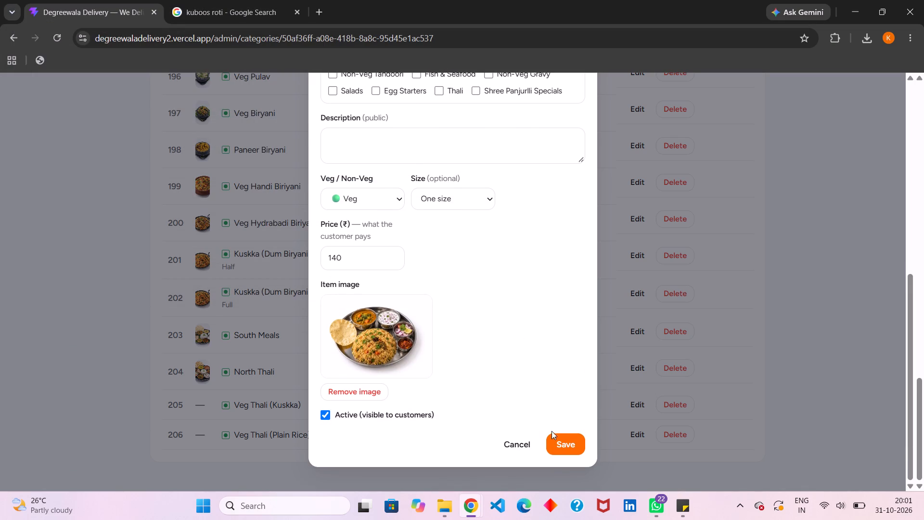
{"action": "left_click", "coordinate": [560, 437]}
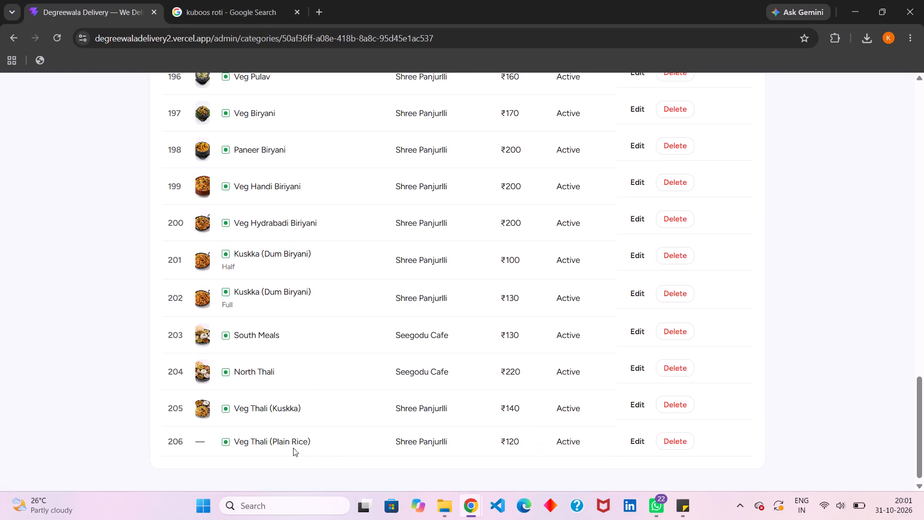
Add the veg_plain_rice_thali image from Downloads to Shree Panjurlli's Veg Thali (Plain Rice) item and save it.
{"action": "left_click", "coordinate": [631, 442]}
{"action": "scroll", "coordinate": [453, 383], "scroll_direction": "down", "scroll_amount": 7}
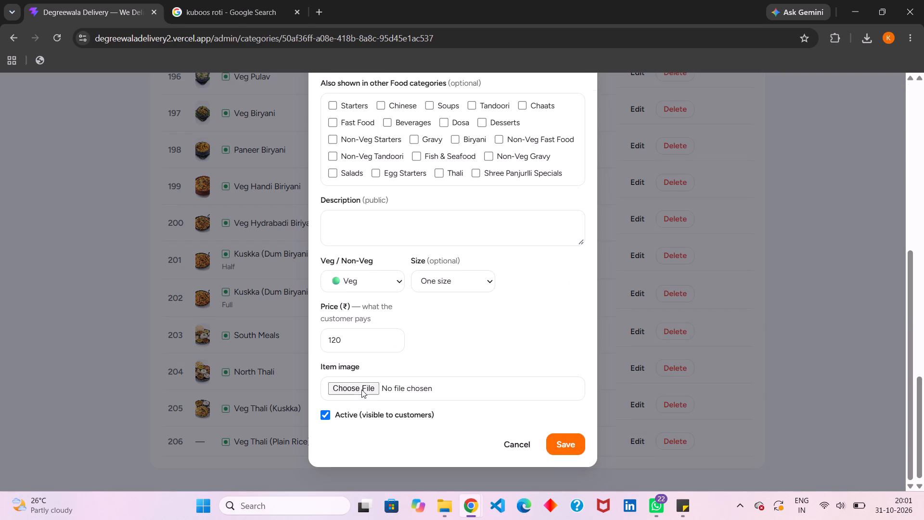
{"action": "left_click", "coordinate": [361, 390]}
{"action": "left_click", "coordinate": [391, 34]}
{"action": "type", "text": "veg"}
{"action": "key", "text": "space"}
{"action": "type", "text": "pl"}
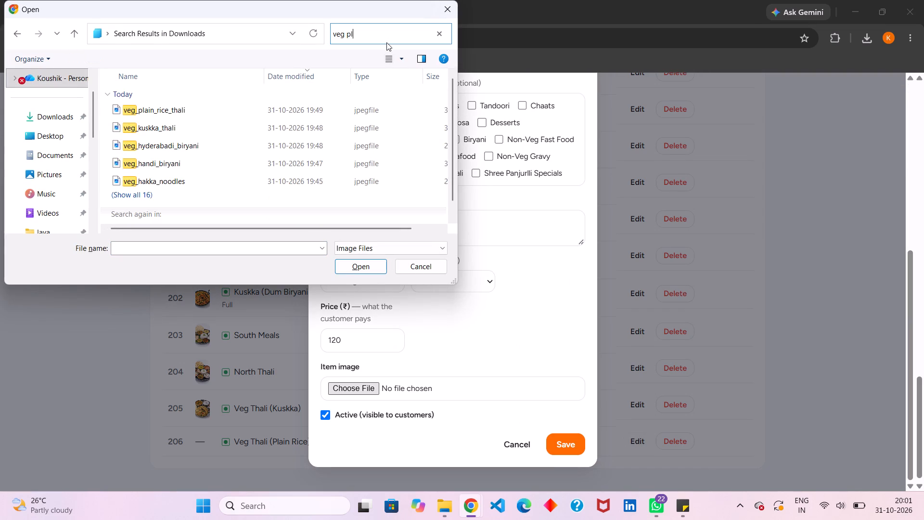
{"action": "key", "text": "a"}
{"action": "double_click", "coordinate": [199, 109]}
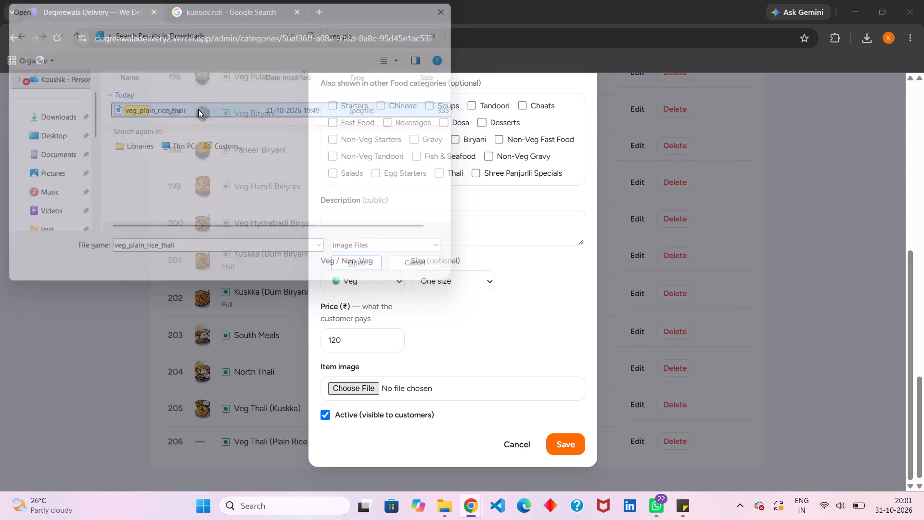
{"action": "scroll", "coordinate": [420, 402], "scroll_direction": "down", "scroll_amount": 7}
{"action": "left_click", "coordinate": [568, 442]}
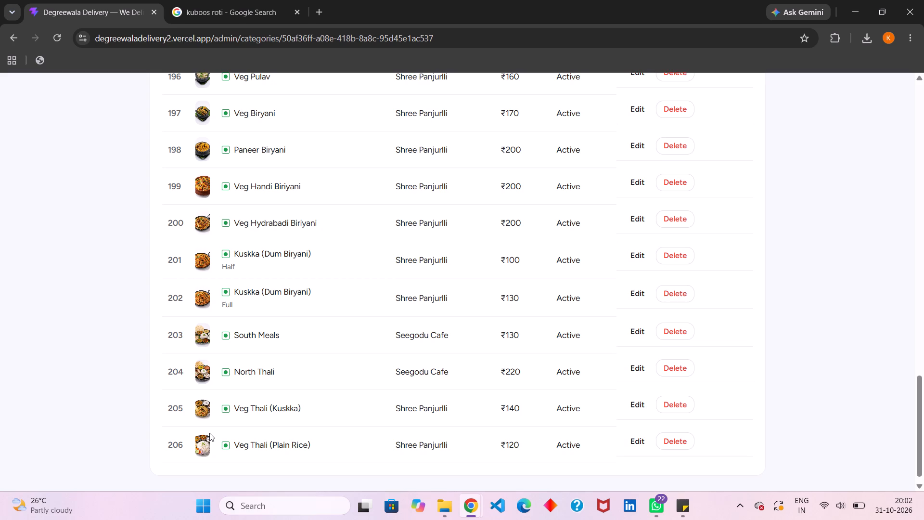
Review the whole Rice Items list to check which items still lack an image.
{"action": "scroll", "coordinate": [193, 405], "scroll_direction": "up", "scroll_amount": 15}
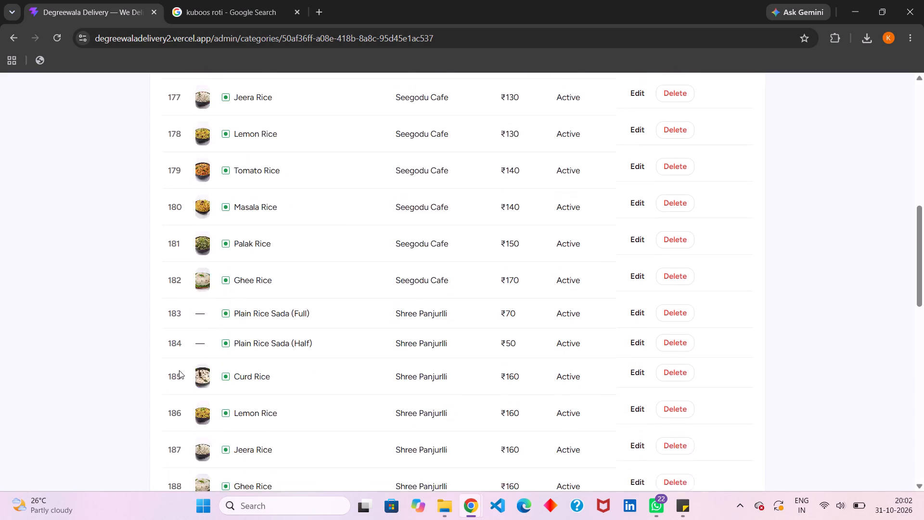
{"action": "scroll", "coordinate": [179, 370], "scroll_direction": "up", "scroll_amount": 6}
{"action": "scroll", "coordinate": [177, 378], "scroll_direction": "down", "scroll_amount": 3}
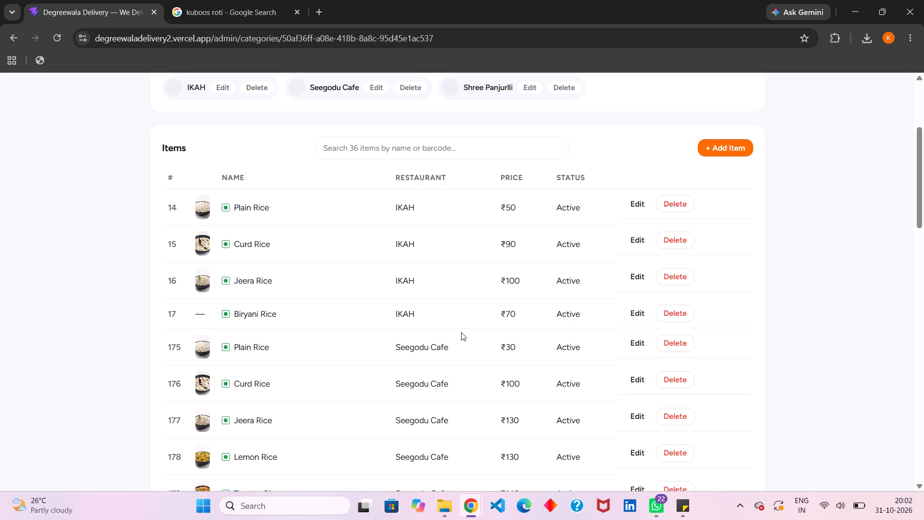
{"action": "scroll", "coordinate": [462, 332], "scroll_direction": "down", "scroll_amount": 3}
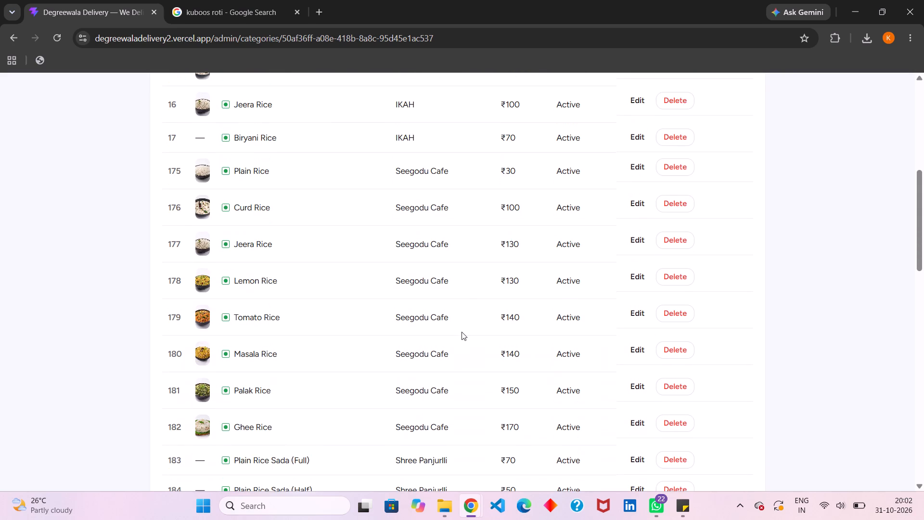
{"action": "scroll", "coordinate": [462, 332], "scroll_direction": "down", "scroll_amount": 6}
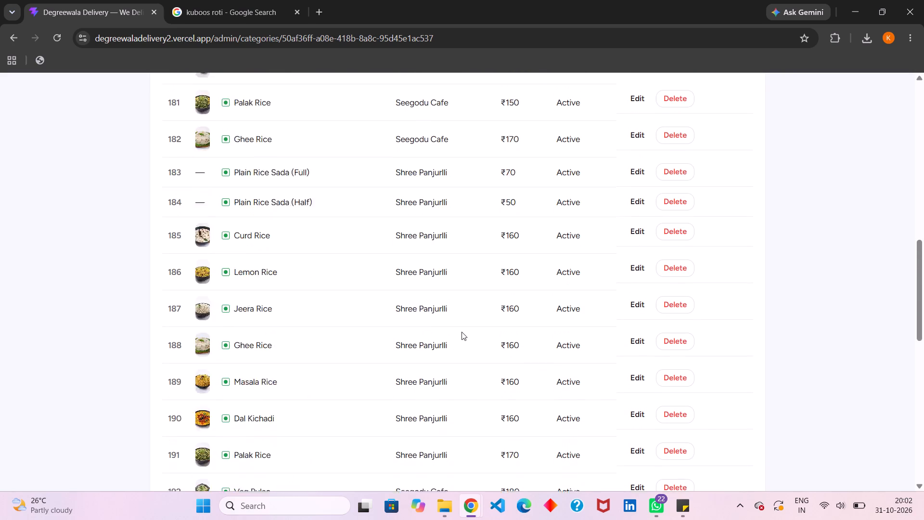
{"action": "scroll", "coordinate": [462, 332], "scroll_direction": "down", "scroll_amount": 16}
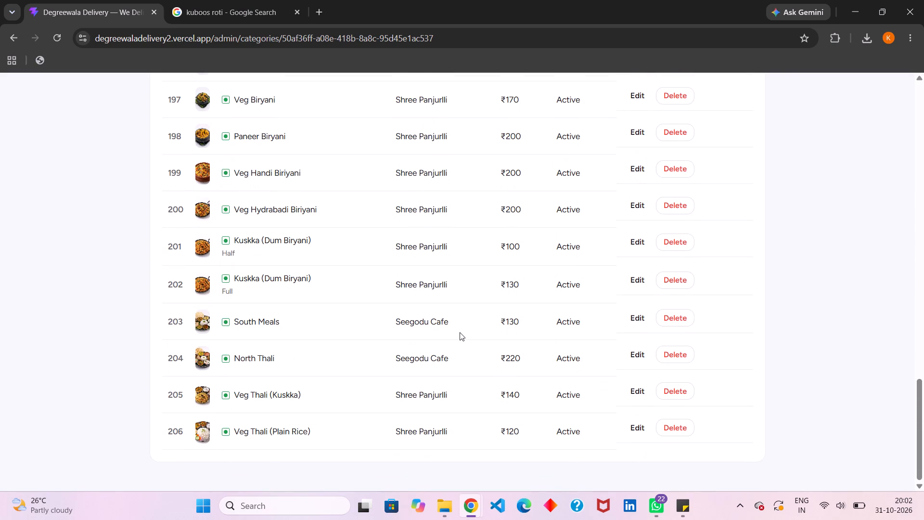
{"action": "scroll", "coordinate": [453, 334], "scroll_direction": "up", "scroll_amount": 3}
{"action": "scroll", "coordinate": [453, 334], "scroll_direction": "down", "scroll_amount": 5}
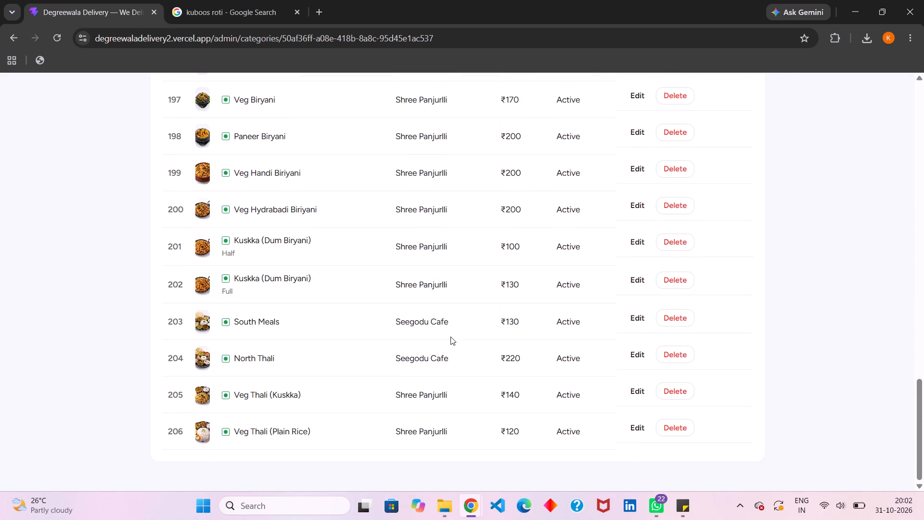
{"action": "scroll", "coordinate": [450, 337], "scroll_direction": "down", "scroll_amount": 2}
{"action": "scroll", "coordinate": [449, 337], "scroll_direction": "up", "scroll_amount": 4}
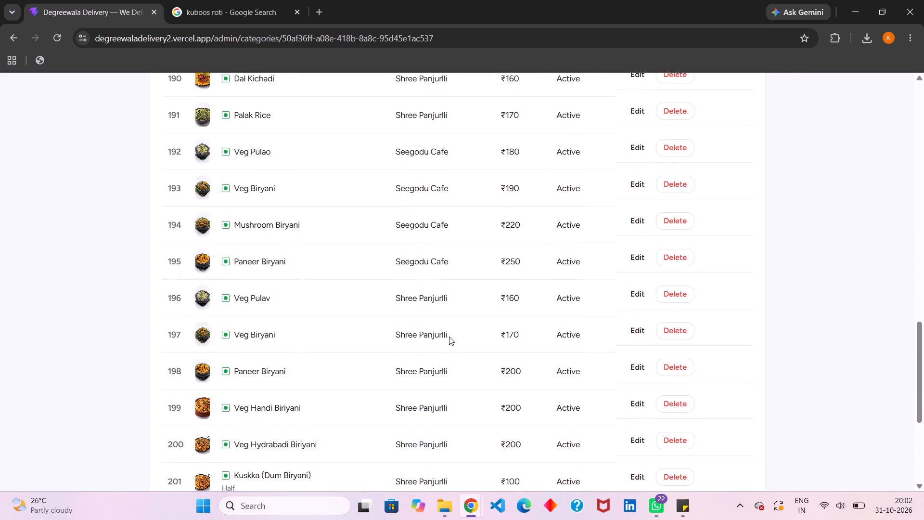
{"action": "scroll", "coordinate": [449, 337], "scroll_direction": "up", "scroll_amount": 7}
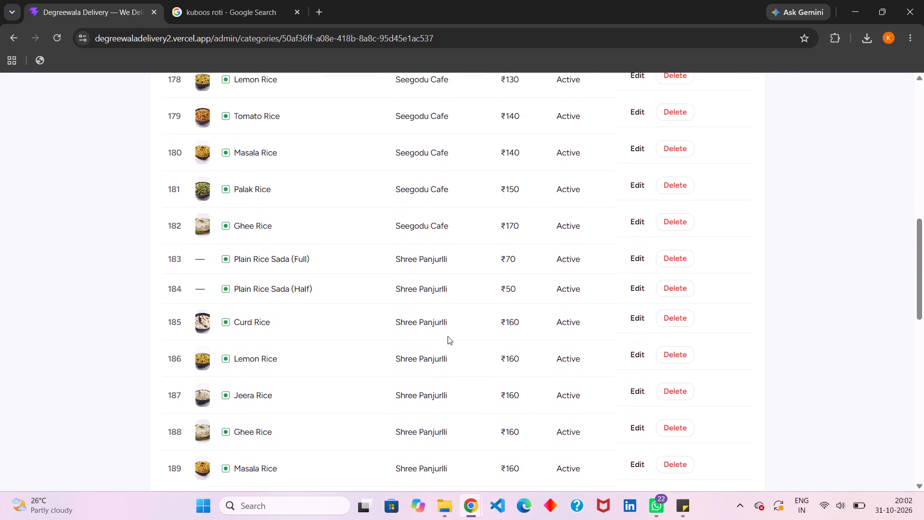
{"action": "scroll", "coordinate": [448, 336], "scroll_direction": "up", "scroll_amount": 1}
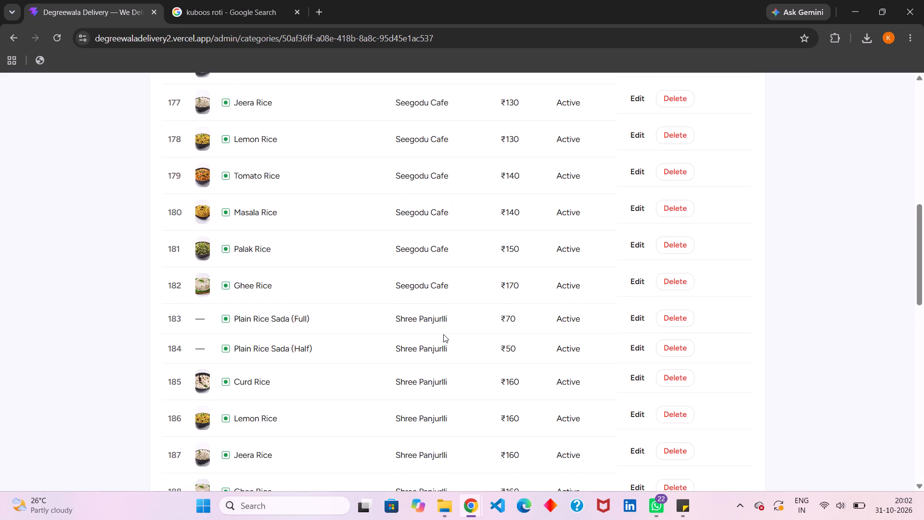
Switch to the "completed" sticky note and add the entry "rice(plain)" below dosa.
{"action": "key", "text": "alt+Tab"}
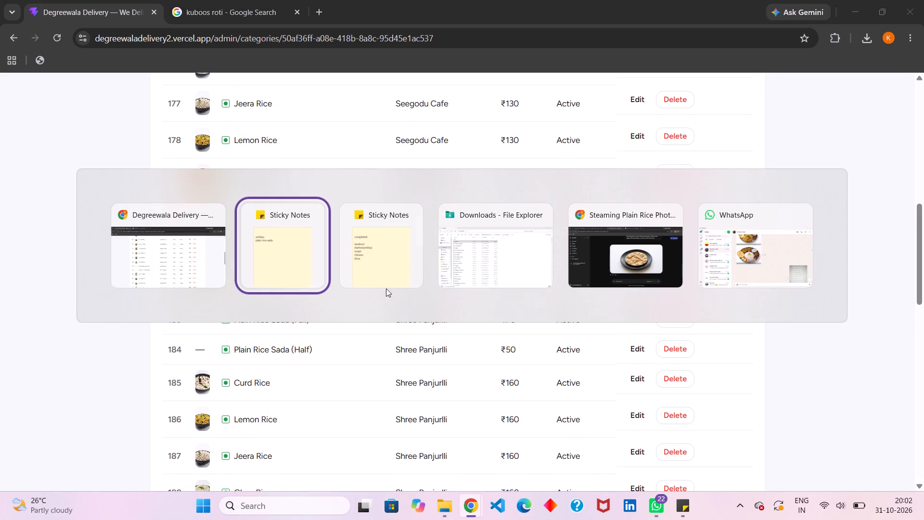
{"action": "left_click", "coordinate": [385, 266], "text": "alt"}
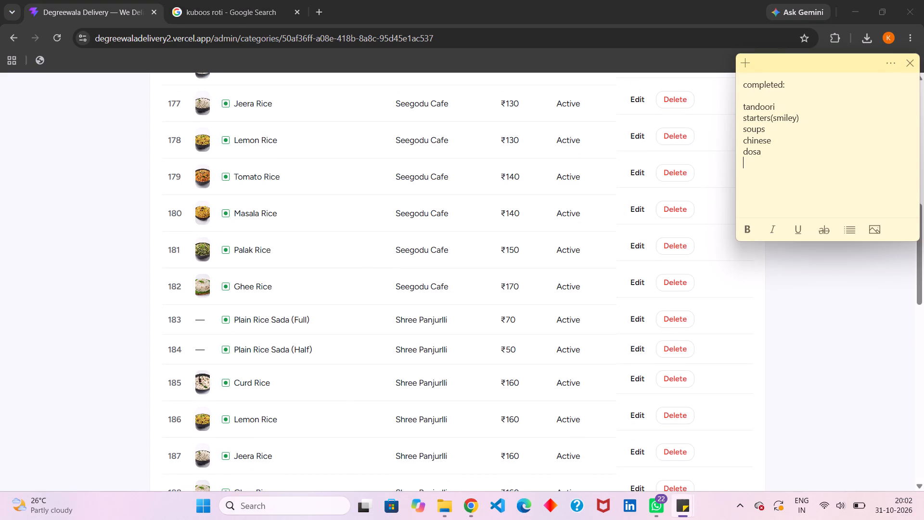
{"action": "type", "text": "rice()"}
{"action": "key", "text": "Left"}
{"action": "type", "text": "plain"}
Extend the rice entry in the "completed" sticky note to read "rice(plain sada)".
{"action": "key", "text": "space"}
{"action": "type", "text": "sa"}
{"action": "type", "text": "da"}
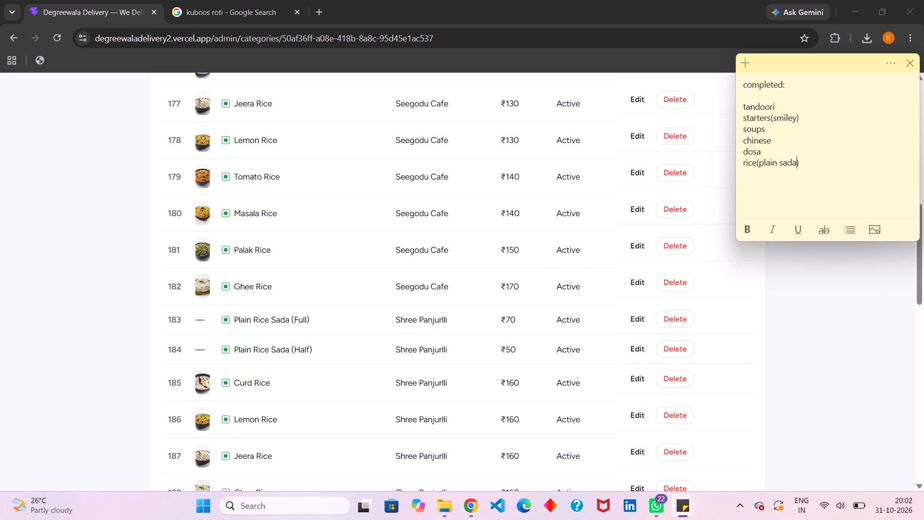
{"action": "left_click", "coordinate": [796, 182]}
Close the sticky note listing "smileys" and "plain rice sada", along with the notes list, keeping the "completed" note open.
{"action": "key", "text": "alt+Tab"}
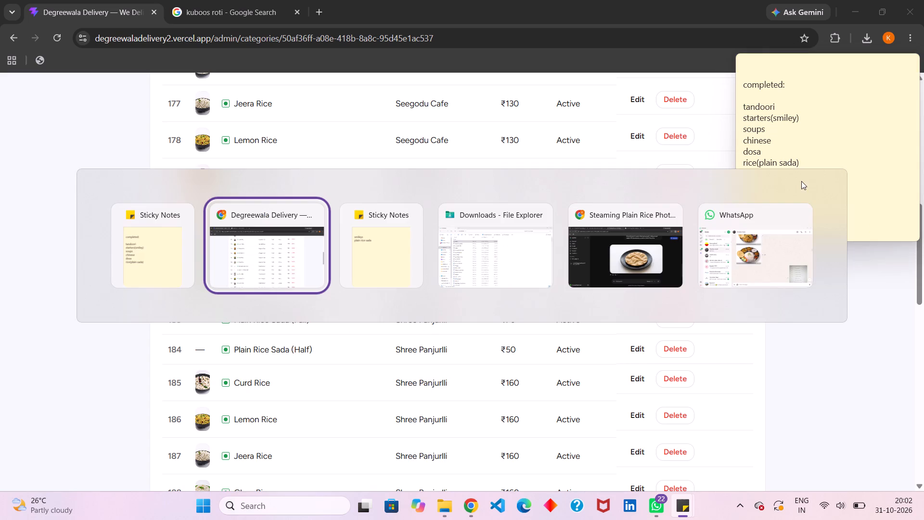
{"action": "left_click", "coordinate": [378, 275], "text": "alt"}
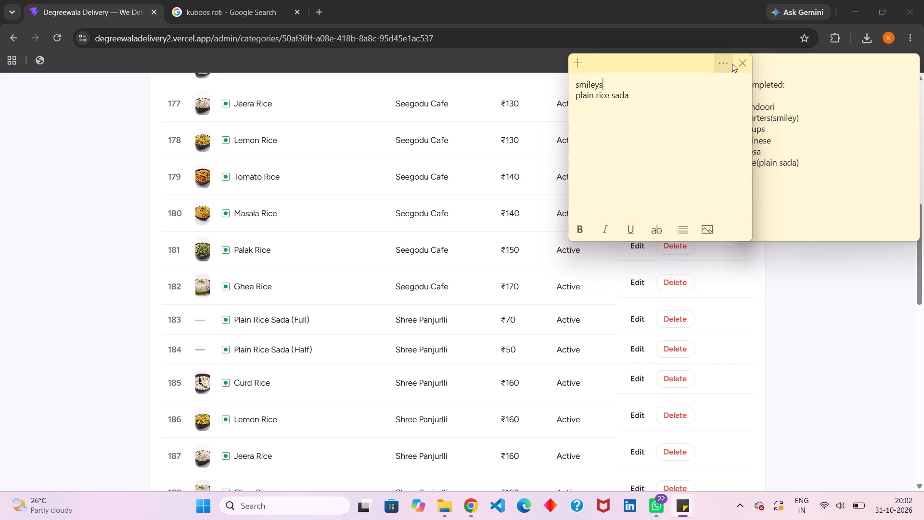
{"action": "left_click", "coordinate": [737, 64]}
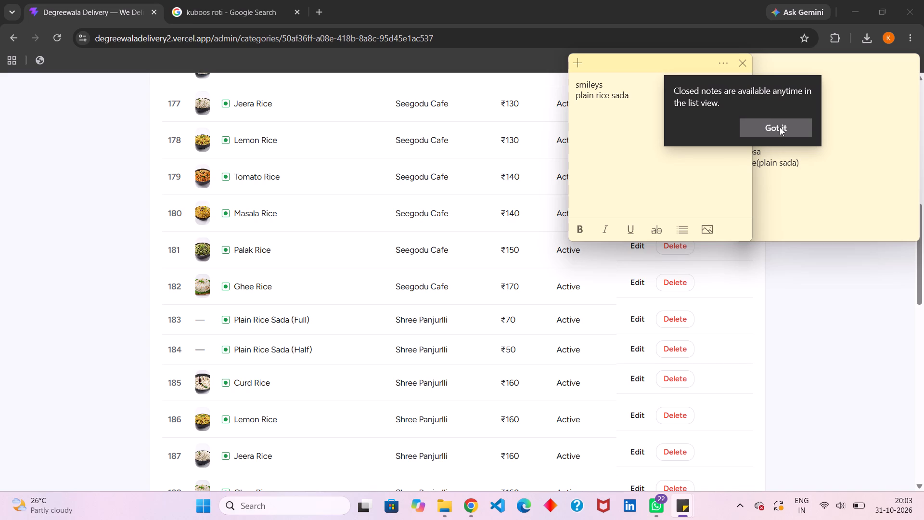
{"action": "left_click", "coordinate": [759, 131]}
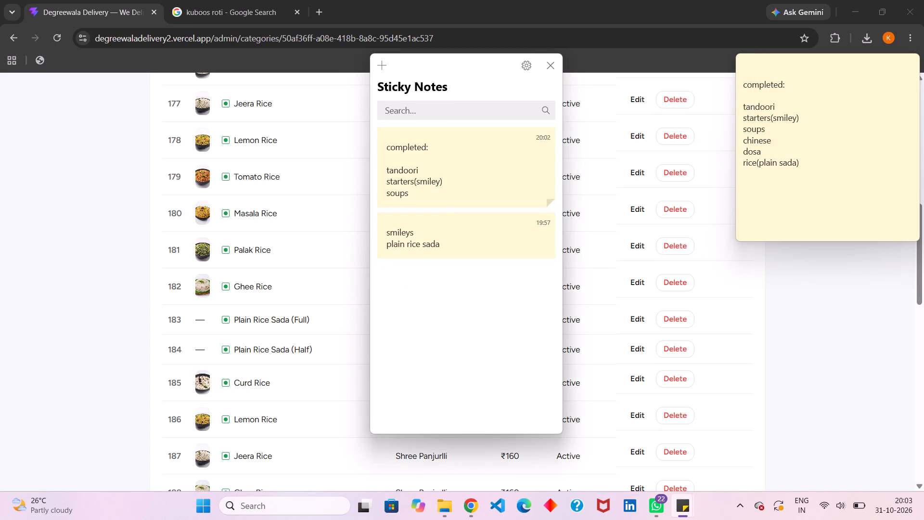
{"action": "left_click", "coordinate": [548, 66]}
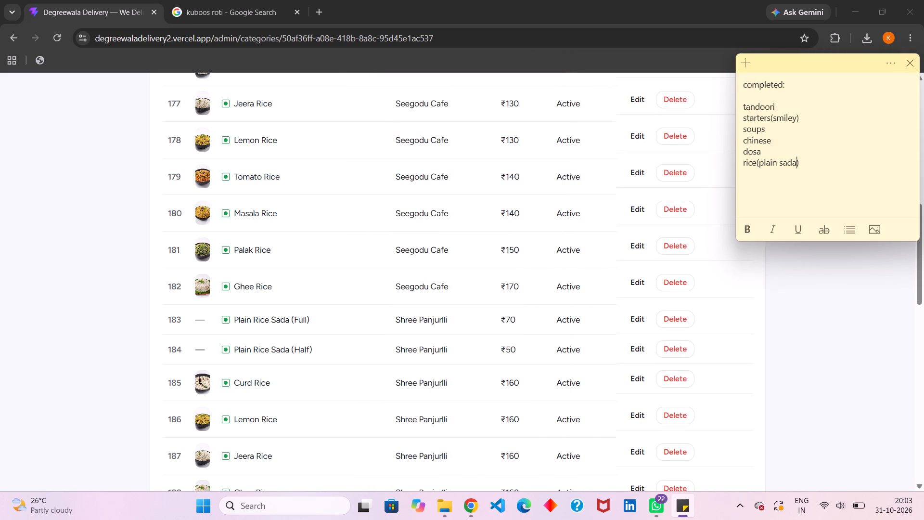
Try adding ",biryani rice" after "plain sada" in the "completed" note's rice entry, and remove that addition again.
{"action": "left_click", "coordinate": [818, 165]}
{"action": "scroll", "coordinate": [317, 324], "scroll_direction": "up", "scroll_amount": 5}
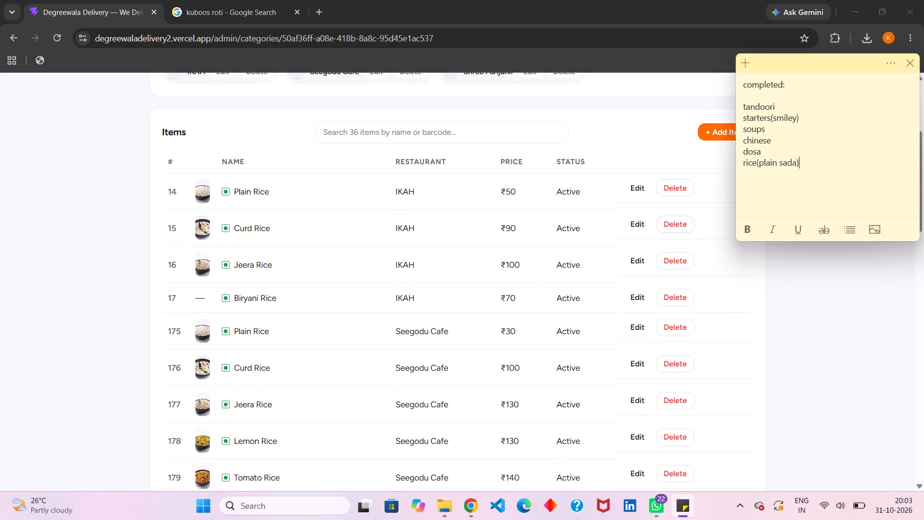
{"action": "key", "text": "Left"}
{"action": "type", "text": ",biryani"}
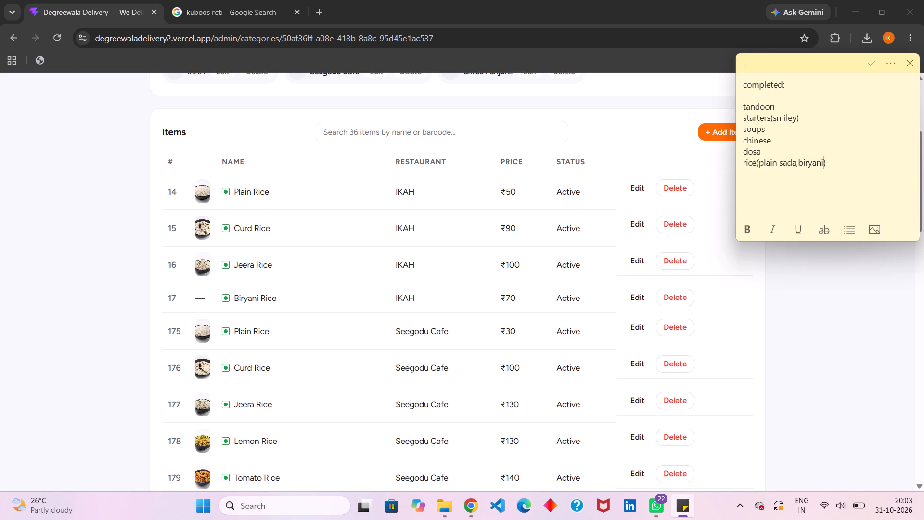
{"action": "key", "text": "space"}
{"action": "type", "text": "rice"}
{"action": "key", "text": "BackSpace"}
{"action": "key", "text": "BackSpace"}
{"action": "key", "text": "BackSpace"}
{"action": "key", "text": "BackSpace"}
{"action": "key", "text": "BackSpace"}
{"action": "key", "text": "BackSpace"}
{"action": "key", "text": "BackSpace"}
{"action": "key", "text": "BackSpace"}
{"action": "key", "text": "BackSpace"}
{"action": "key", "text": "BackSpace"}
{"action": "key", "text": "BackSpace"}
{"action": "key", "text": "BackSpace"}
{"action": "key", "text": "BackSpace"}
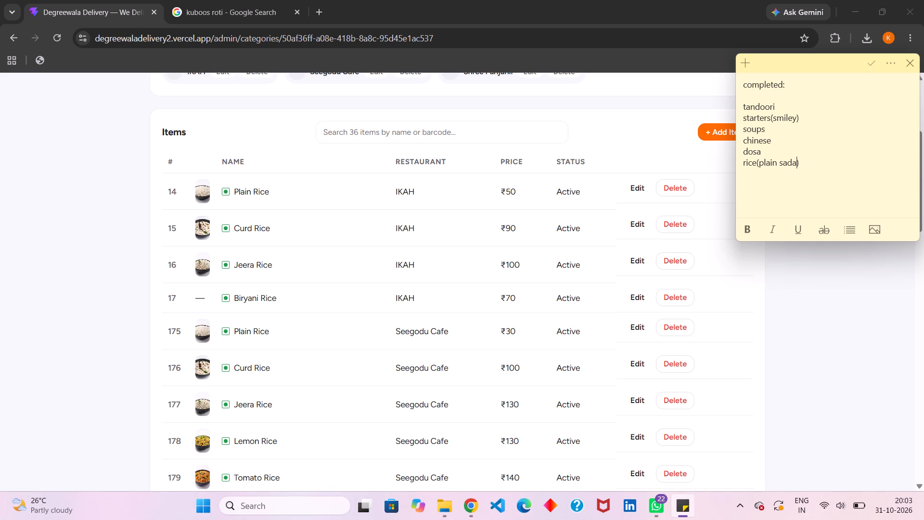
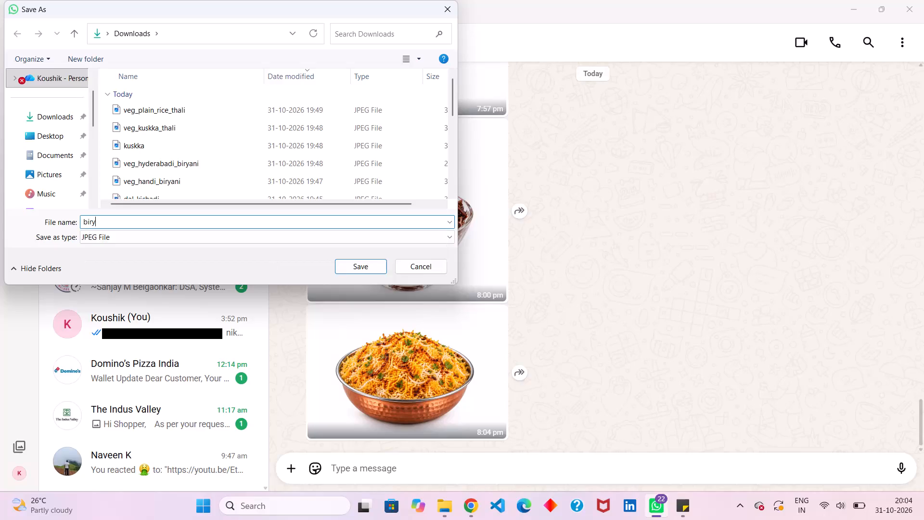
Name the biryani rice image "biryani" for saving as a JPEG file in the Downloads folder.
{"action": "key", "text": "BackSpace"}
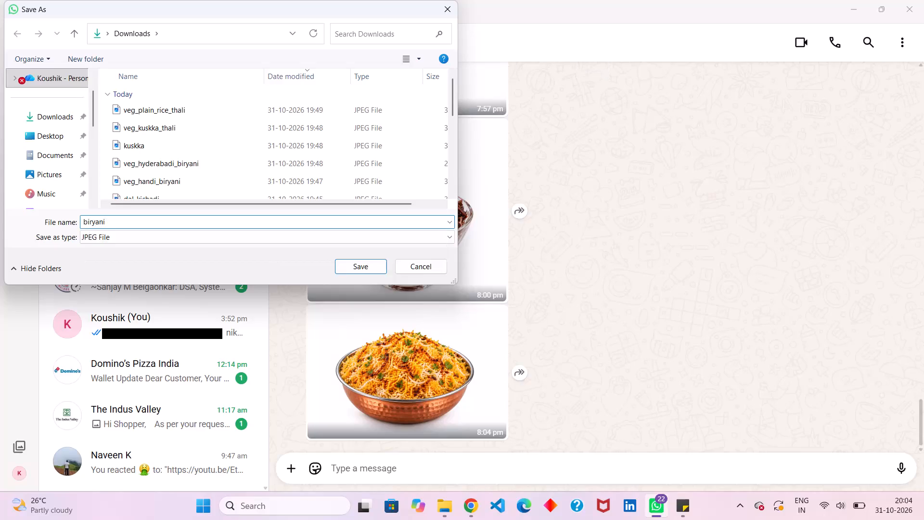
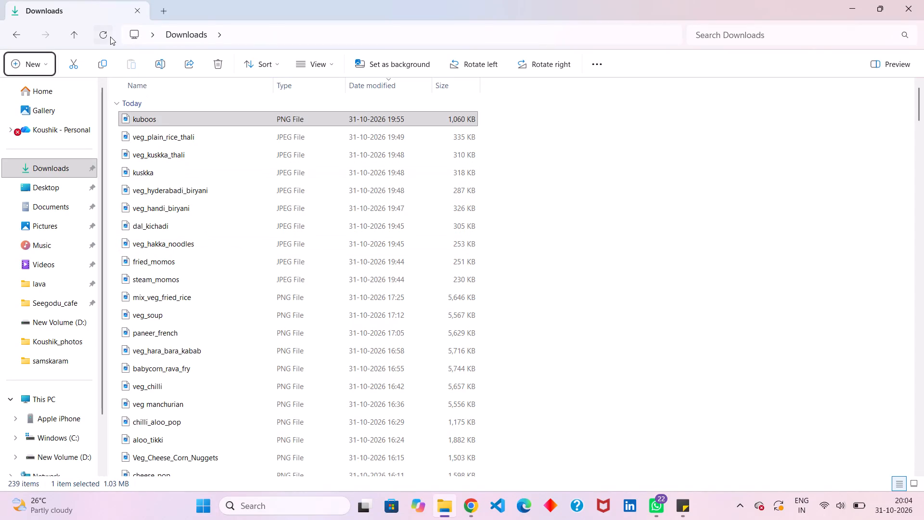
Upload the biryani_rice image from Downloads, searching for "biryani rice", to IKAH's Biryani Rice item and save the item.
{"action": "left_click", "coordinate": [110, 37]}
{"action": "key", "text": "alt+Tab"}
{"action": "left_click", "coordinate": [556, 243], "text": "alt"}
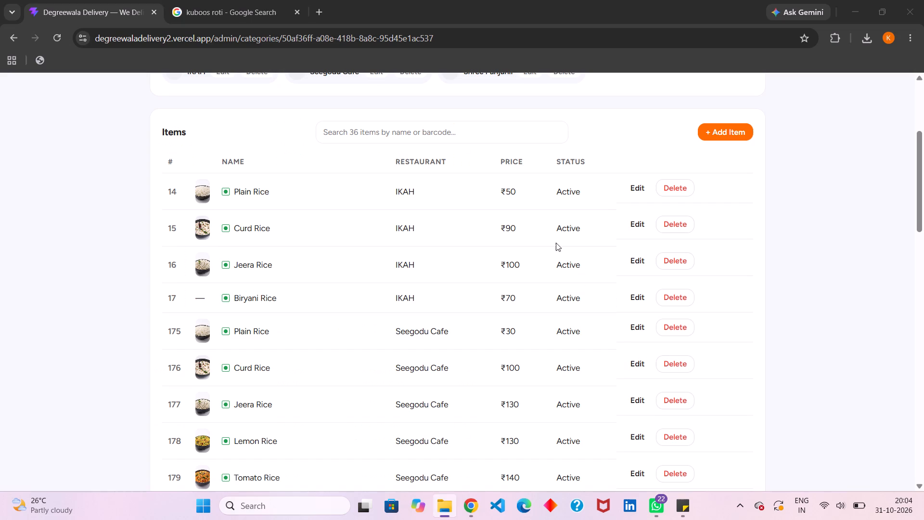
{"action": "left_click", "coordinate": [627, 296]}
{"action": "scroll", "coordinate": [375, 251], "scroll_direction": "down", "scroll_amount": 6}
{"action": "left_click", "coordinate": [349, 385]}
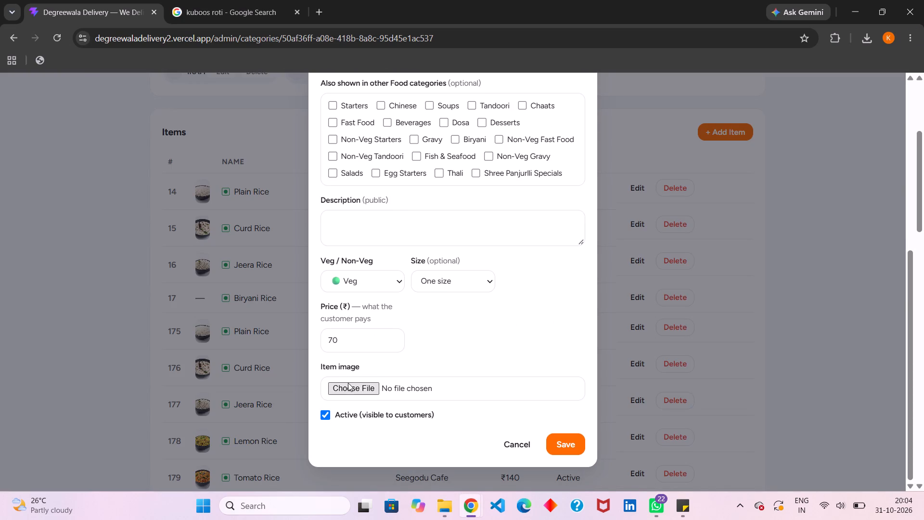
{"action": "left_click", "coordinate": [366, 31]}
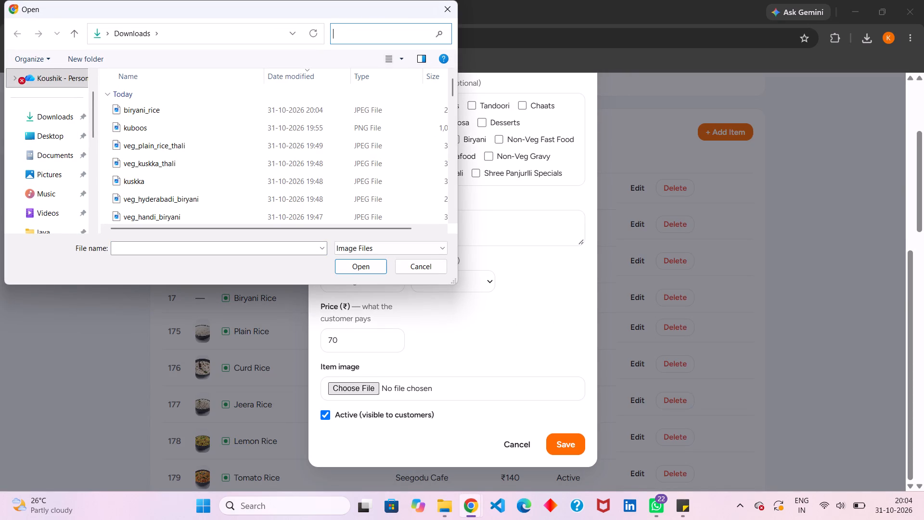
{"action": "type", "text": "biryani rice"}
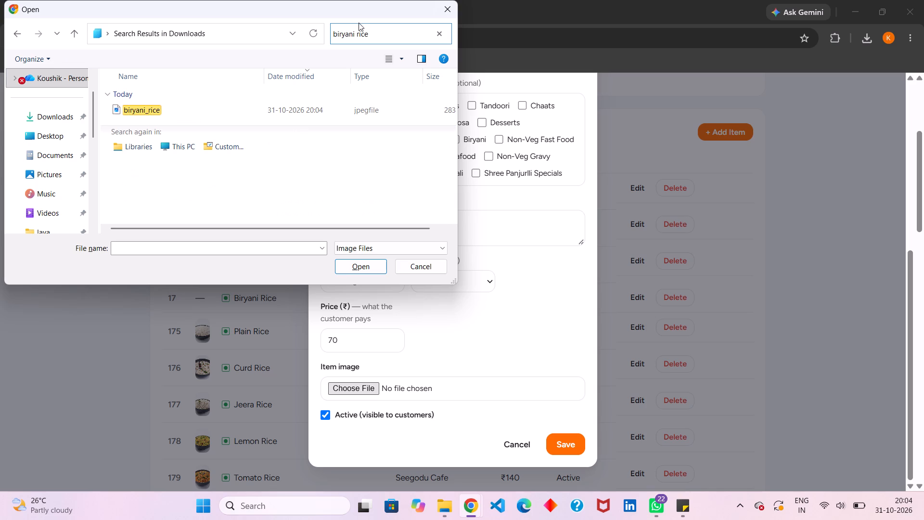
{"action": "double_click", "coordinate": [129, 110]}
{"action": "scroll", "coordinate": [451, 234], "scroll_direction": "down", "scroll_amount": 7}
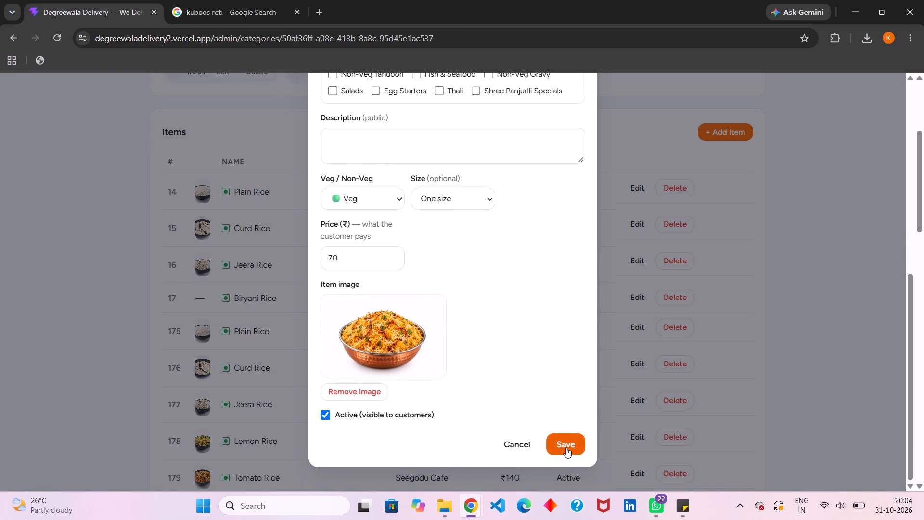
{"action": "left_click", "coordinate": [566, 447]}
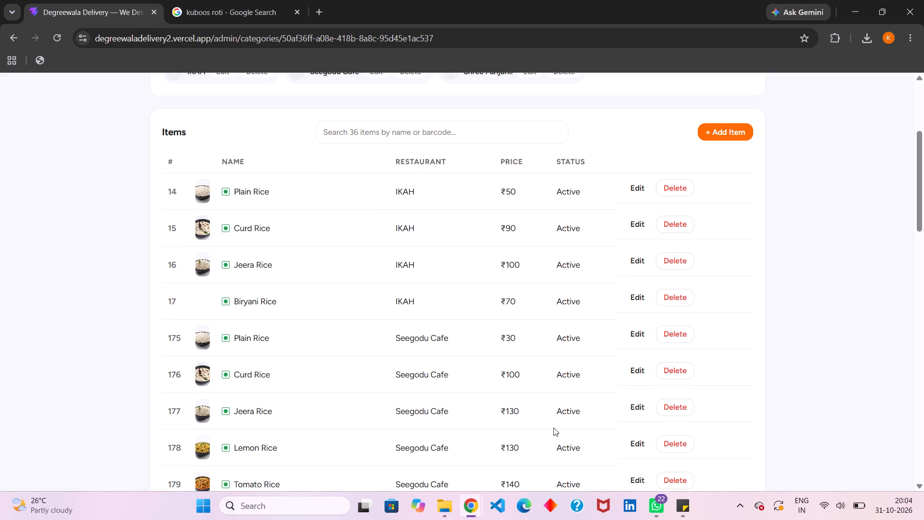
Look through the remaining items in the rice category for any that lack an image.
{"action": "scroll", "coordinate": [225, 204], "scroll_direction": "down", "scroll_amount": 5}
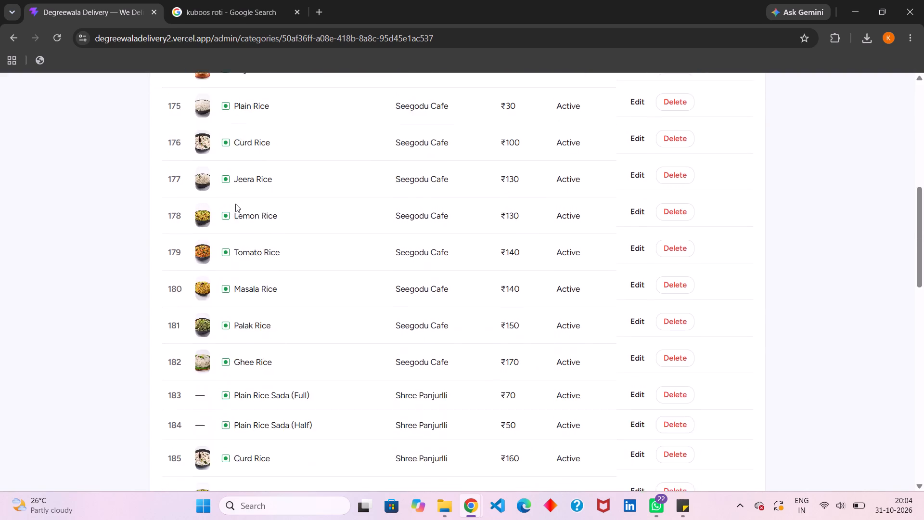
{"action": "scroll", "coordinate": [235, 204], "scroll_direction": "down", "scroll_amount": 12}
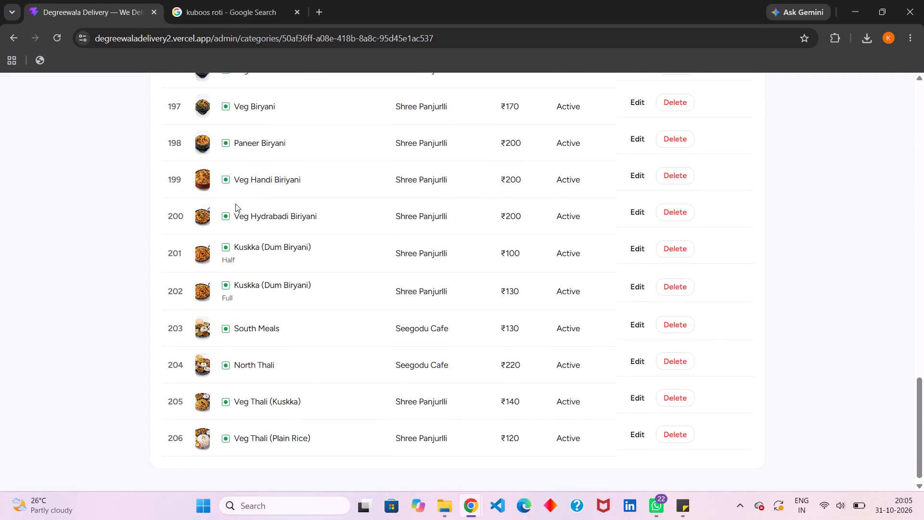
{"action": "scroll", "coordinate": [235, 204], "scroll_direction": "down", "scroll_amount": 3}
{"action": "left_click", "coordinate": [235, 204]}
Switch to the Seegodu Cafe shop page and check its linked items for missing images.
{"action": "key", "text": "alt+Tab"}
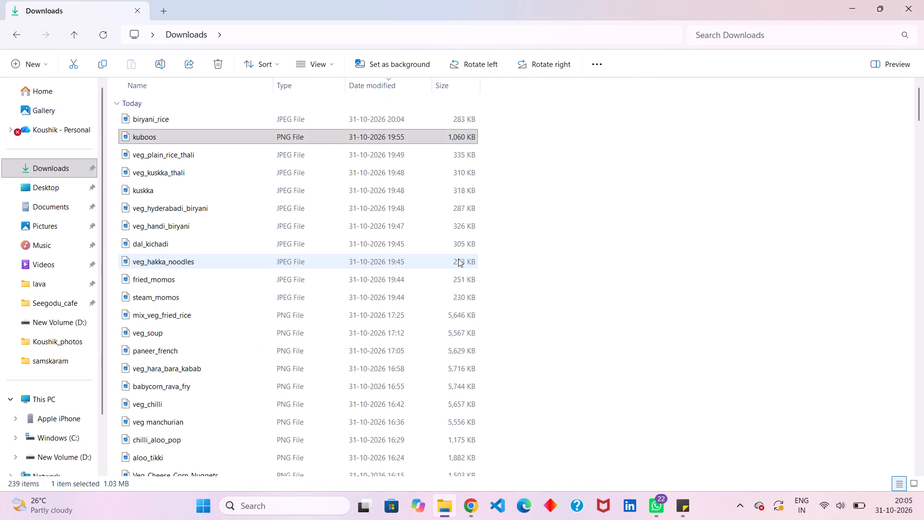
{"action": "key", "text": "alt+Tab"}
{"action": "key", "text": "alt+Tab"}
{"action": "left_click", "coordinate": [611, 241], "text": "alt"}
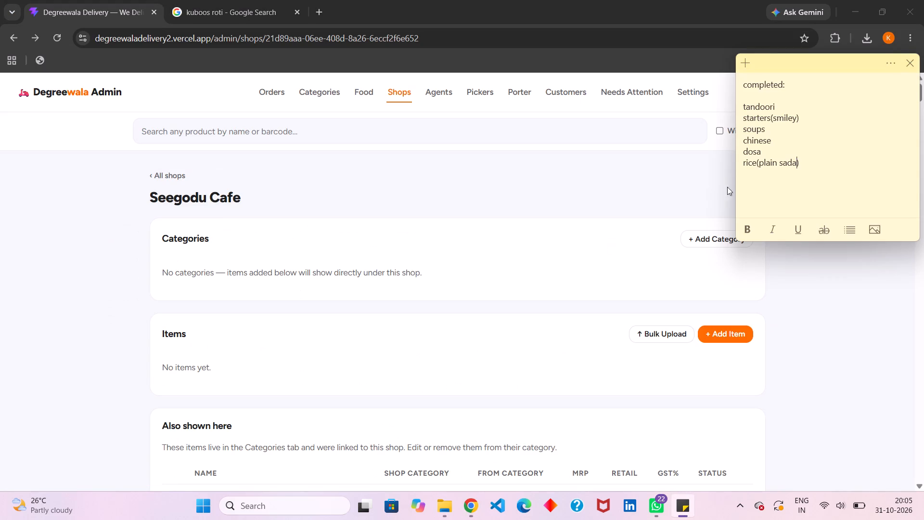
{"action": "left_click", "coordinate": [677, 191]}
{"action": "scroll", "coordinate": [605, 205], "scroll_direction": "down", "scroll_amount": 6}
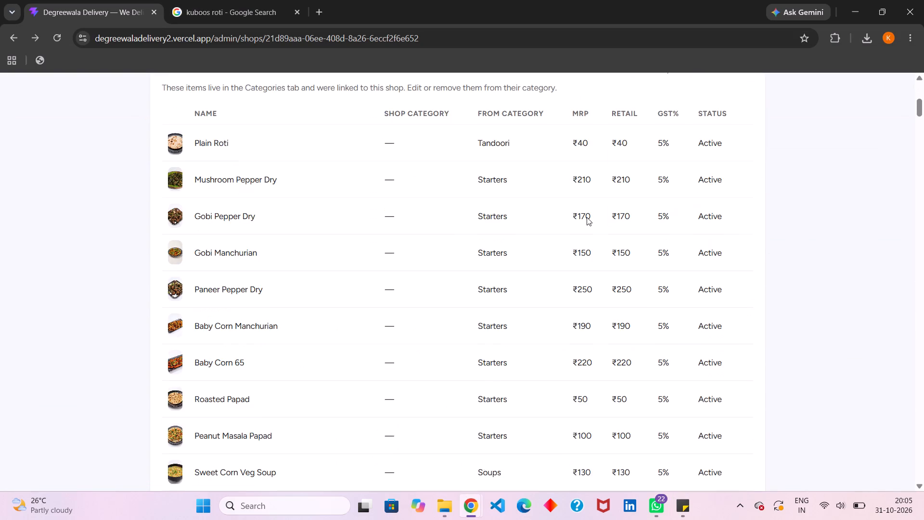
{"action": "scroll", "coordinate": [587, 217], "scroll_direction": "down", "scroll_amount": 16}
{"action": "scroll", "coordinate": [545, 226], "scroll_direction": "down", "scroll_amount": 12}
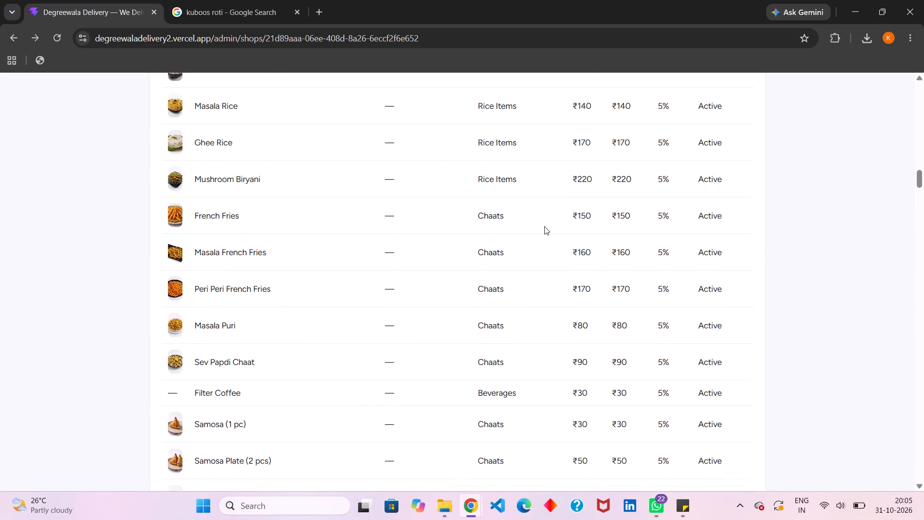
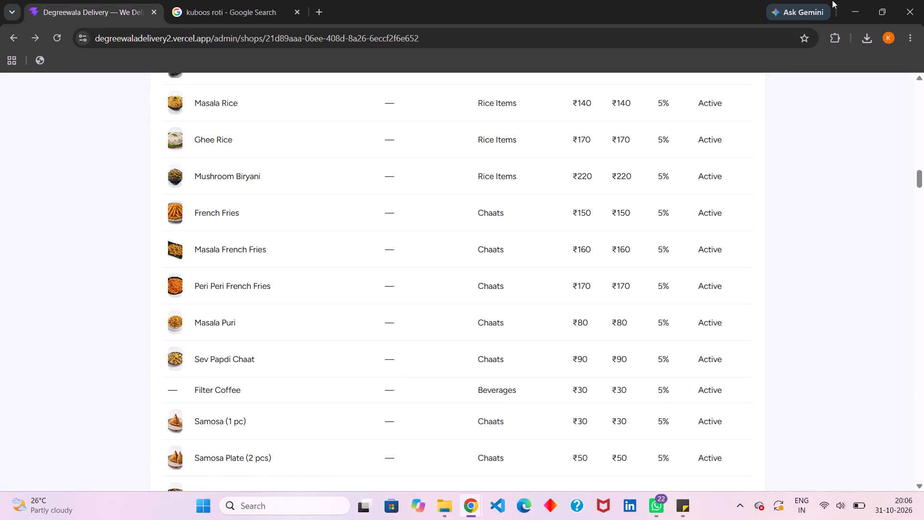
Switch from the browser to the sticky note that tracks the completed food categories.
{"action": "left_click", "coordinate": [852, 0]}
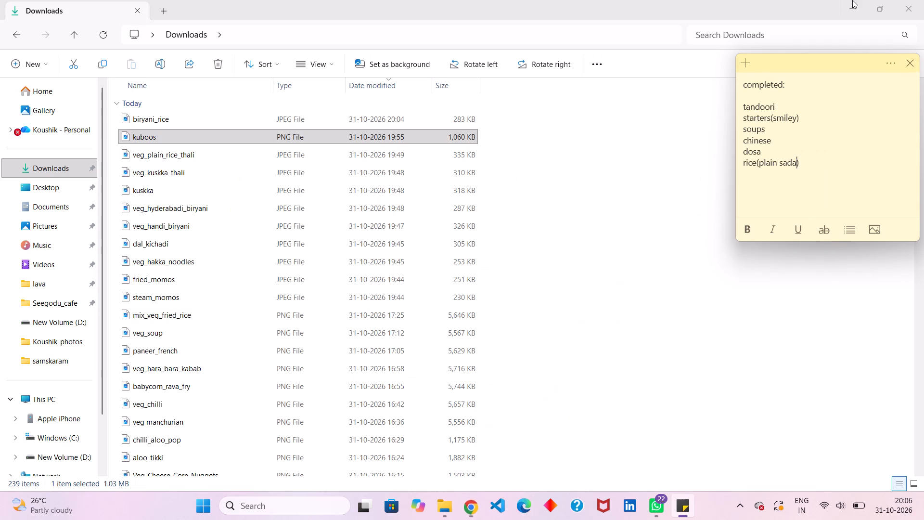